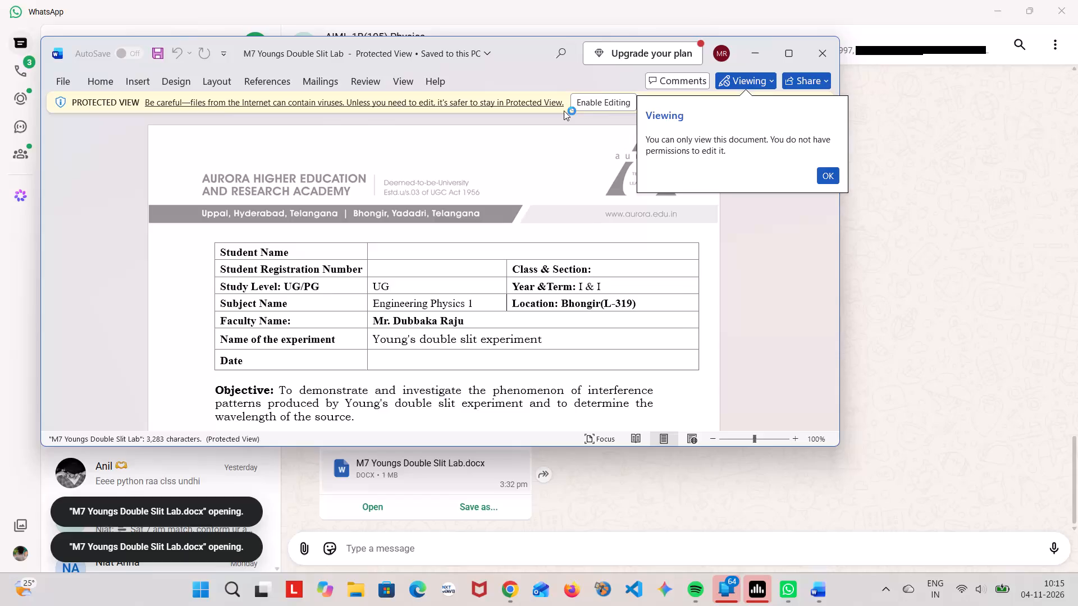
Maximize the Young's double slit lab document window and try to enable editing to leave Protected View.
left_click(783, 46)
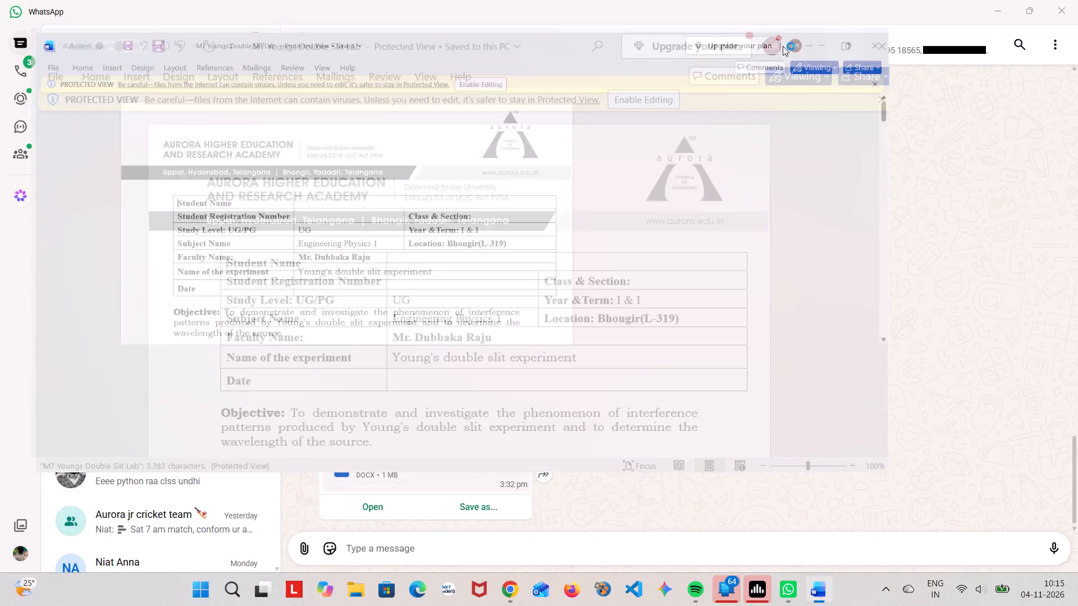
left_click(563, 61)
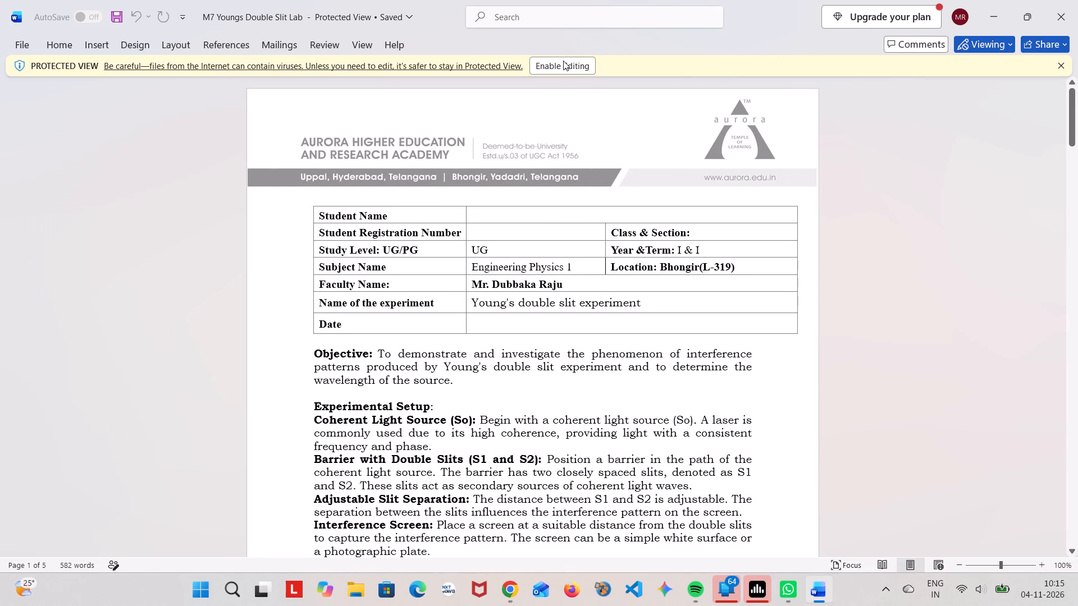
left_click(564, 71)
left_click(552, 62)
left_click(552, 62)
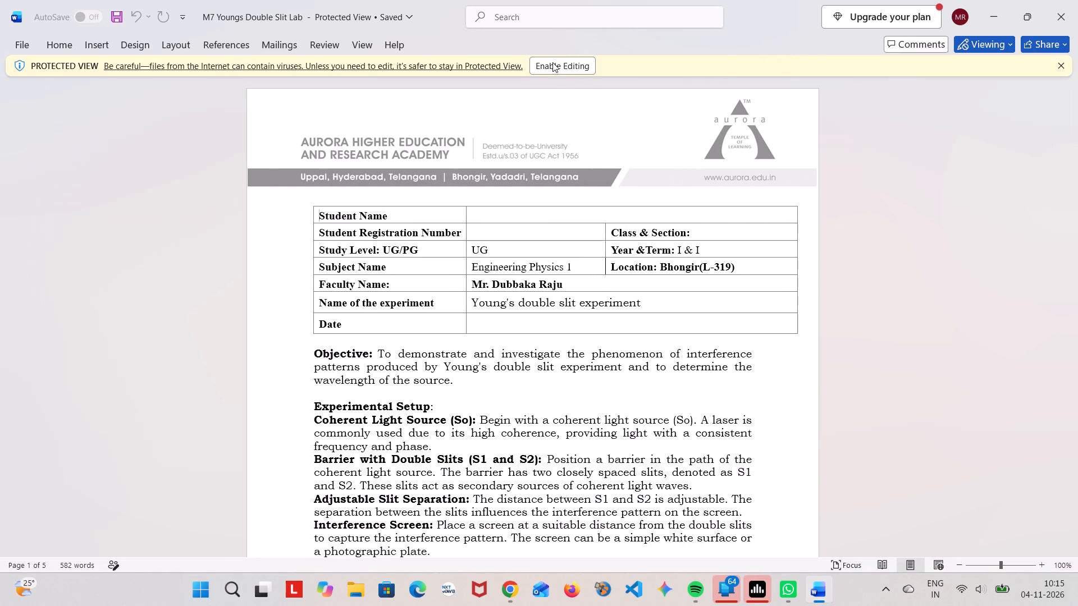
double_click(552, 62)
left_click(552, 62)
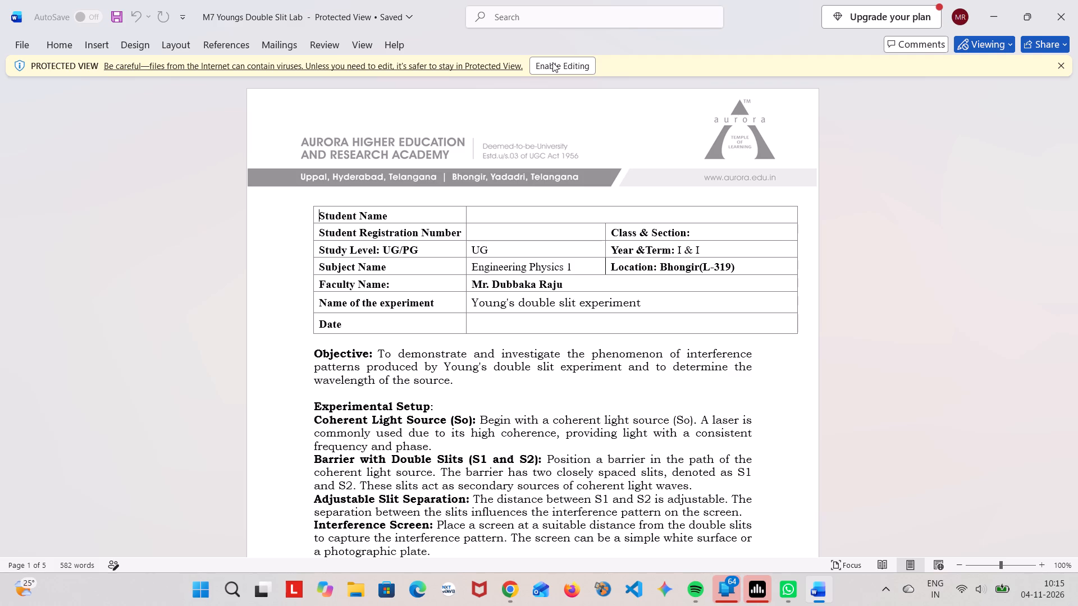
left_click(548, 67)
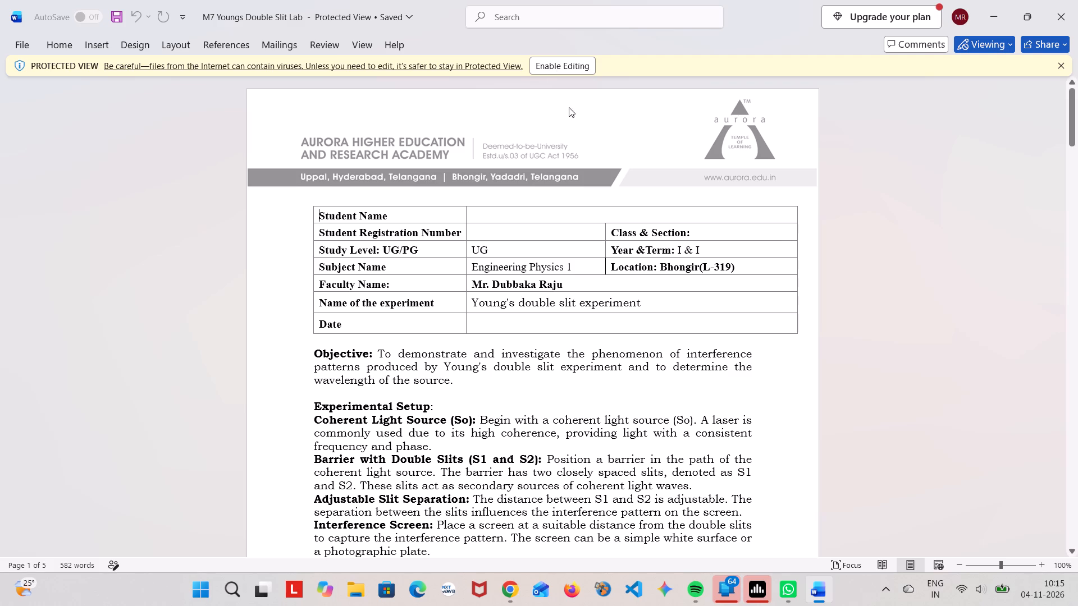
Look through the lab document's setup, circuit diagram, procedure, data table and viva voce questions, and return to the student details table.
scroll(543, 265, "down", 7)
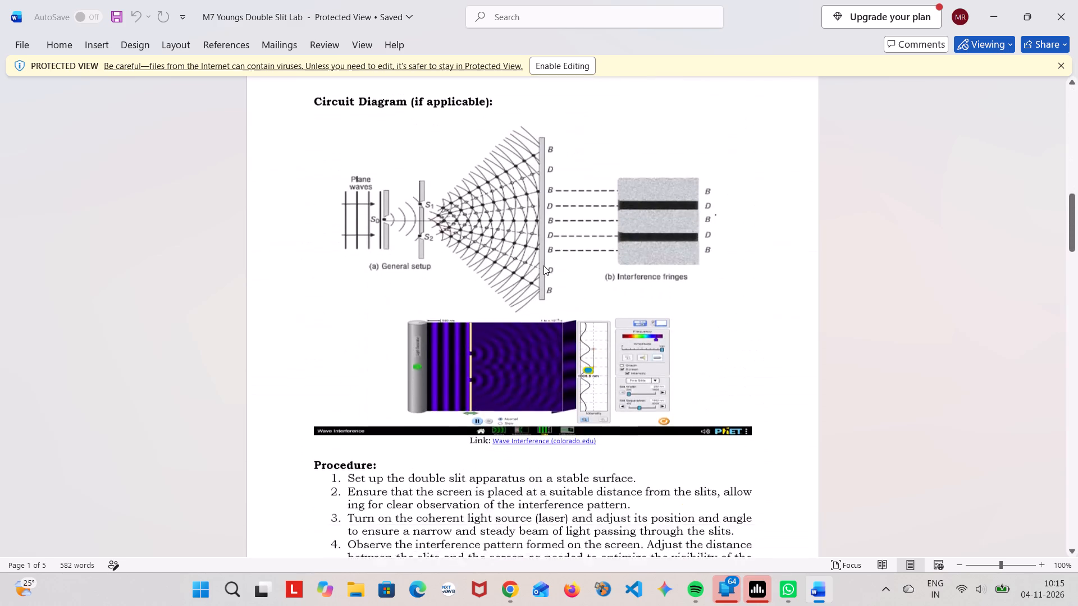
scroll(543, 265, "down", 1)
scroll(543, 265, "up", 3)
scroll(543, 265, "down", 1)
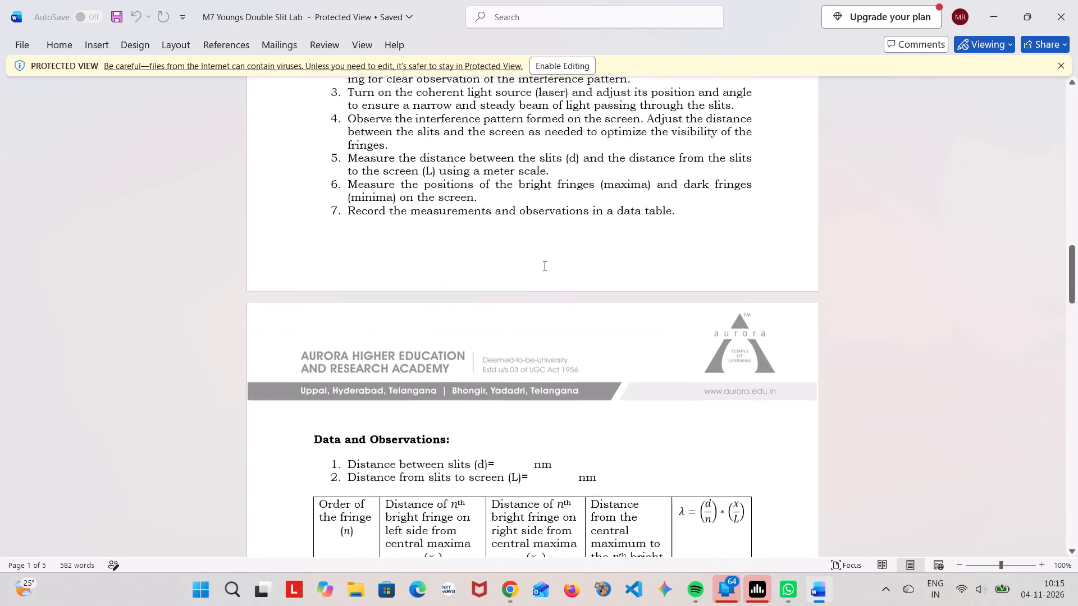
scroll(543, 265, "down", 6)
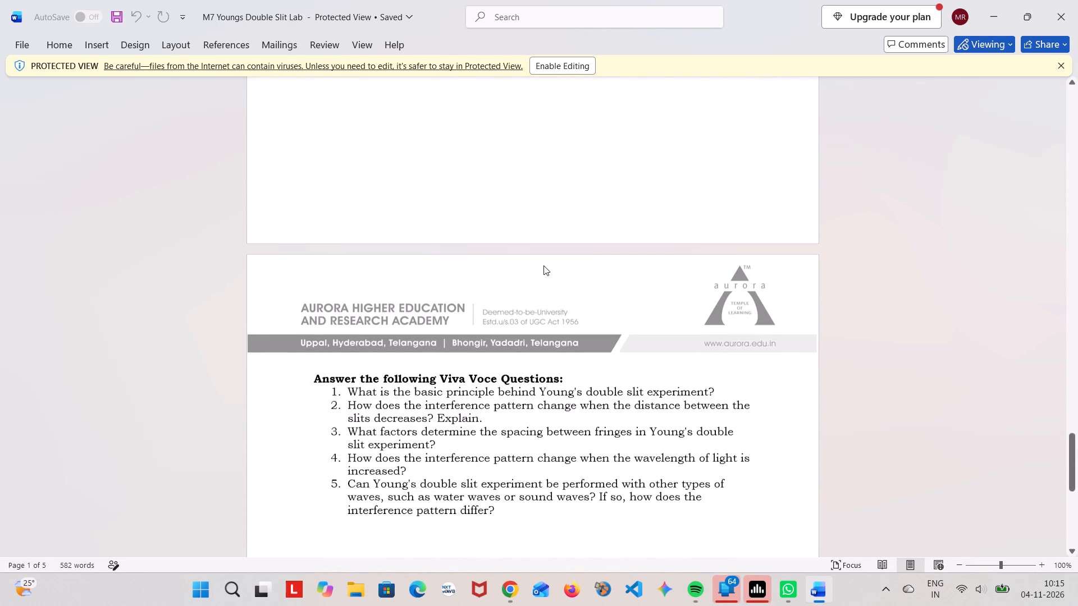
scroll(543, 265, "down", 3)
scroll(543, 265, "up", 5)
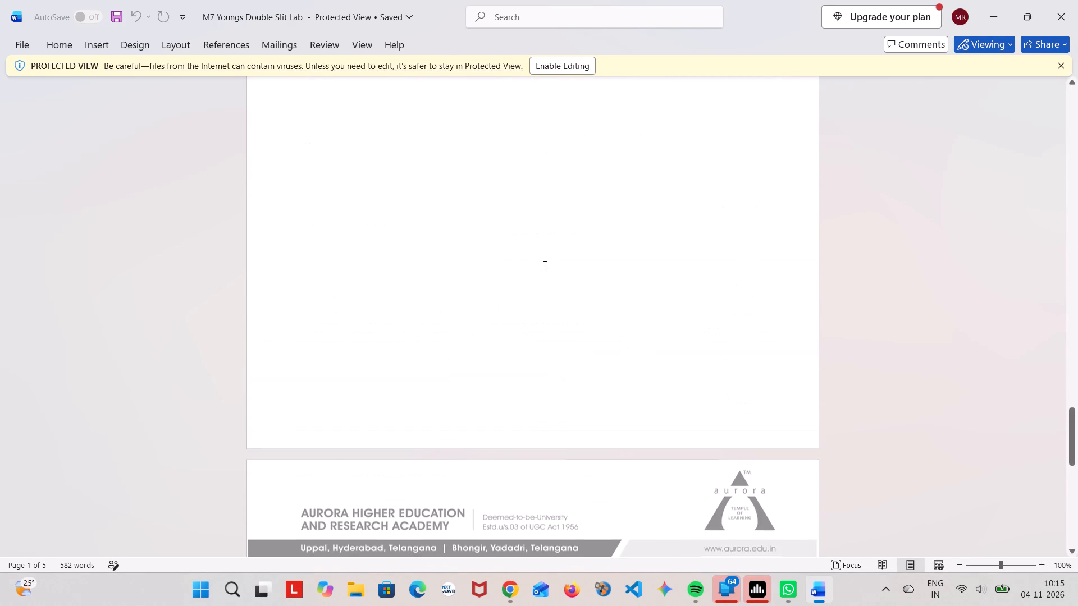
scroll(543, 265, "up", 6)
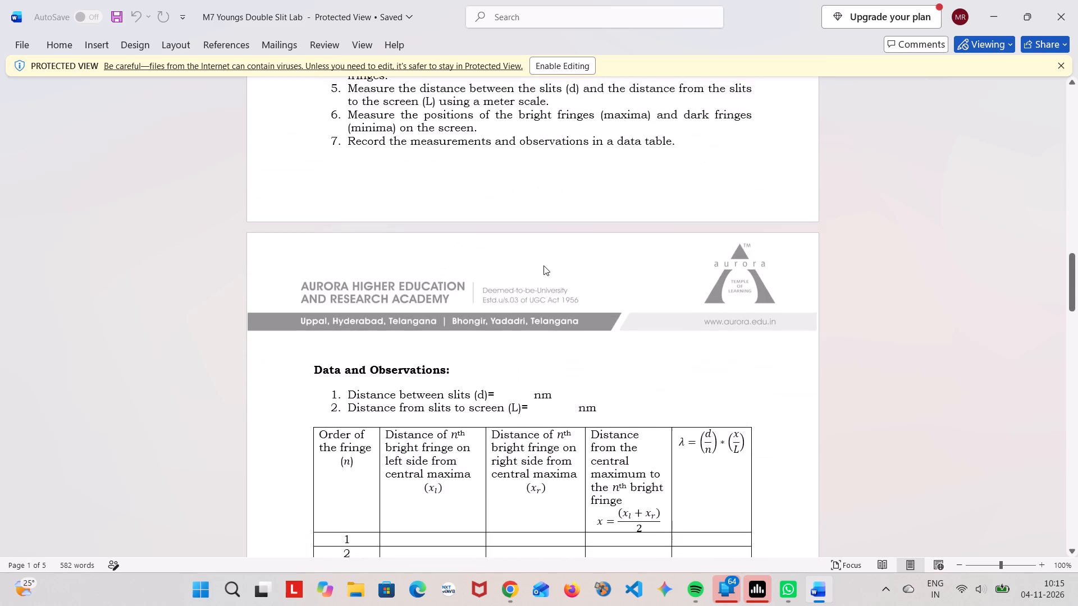
scroll(543, 265, "up", 4)
scroll(543, 265, "down", 1, "ctrl")
scroll(543, 265, "up", 1, "ctrl")
scroll(543, 265, "up", 1)
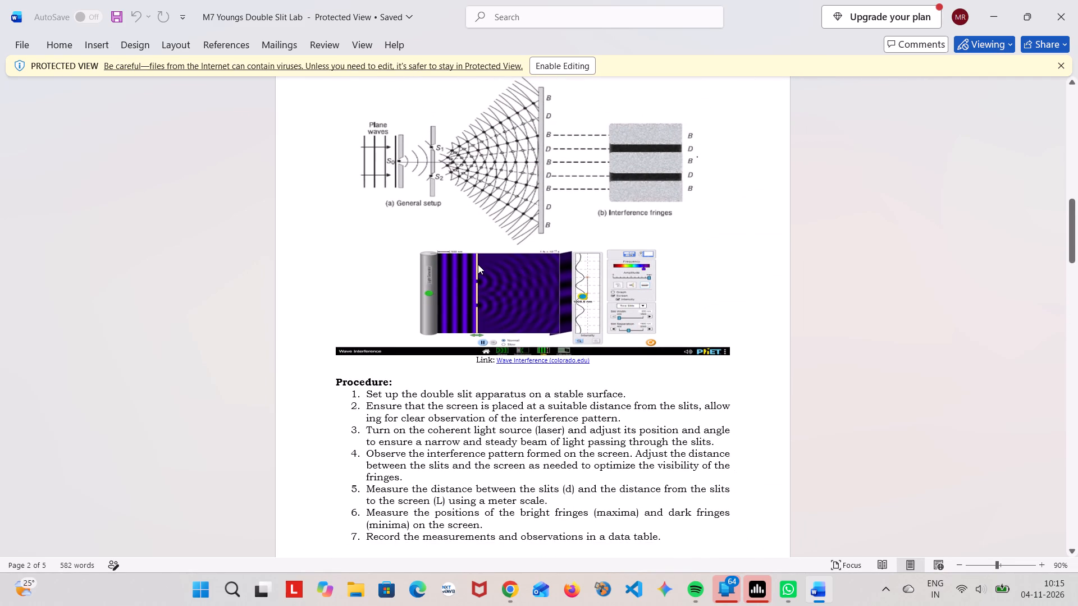
scroll(478, 264, "left", 1)
scroll(478, 264, "up", 4)
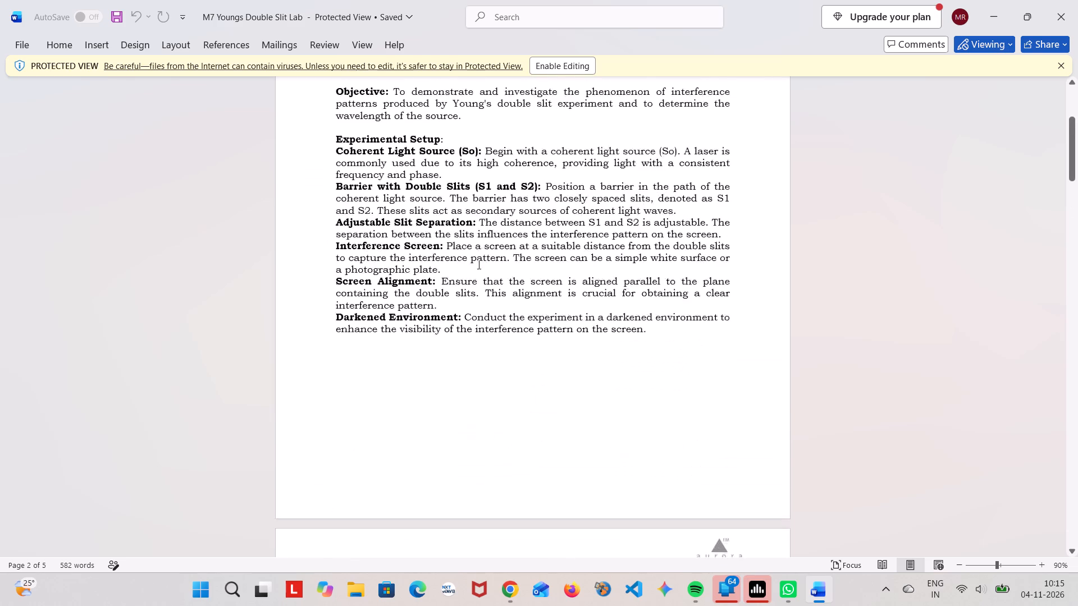
scroll(478, 264, "up", 5)
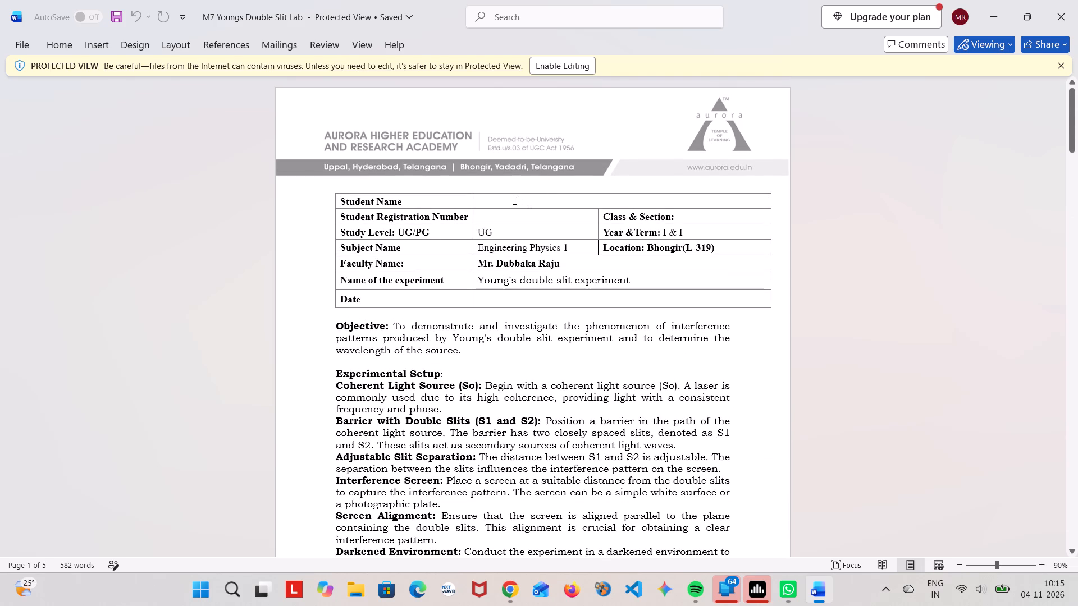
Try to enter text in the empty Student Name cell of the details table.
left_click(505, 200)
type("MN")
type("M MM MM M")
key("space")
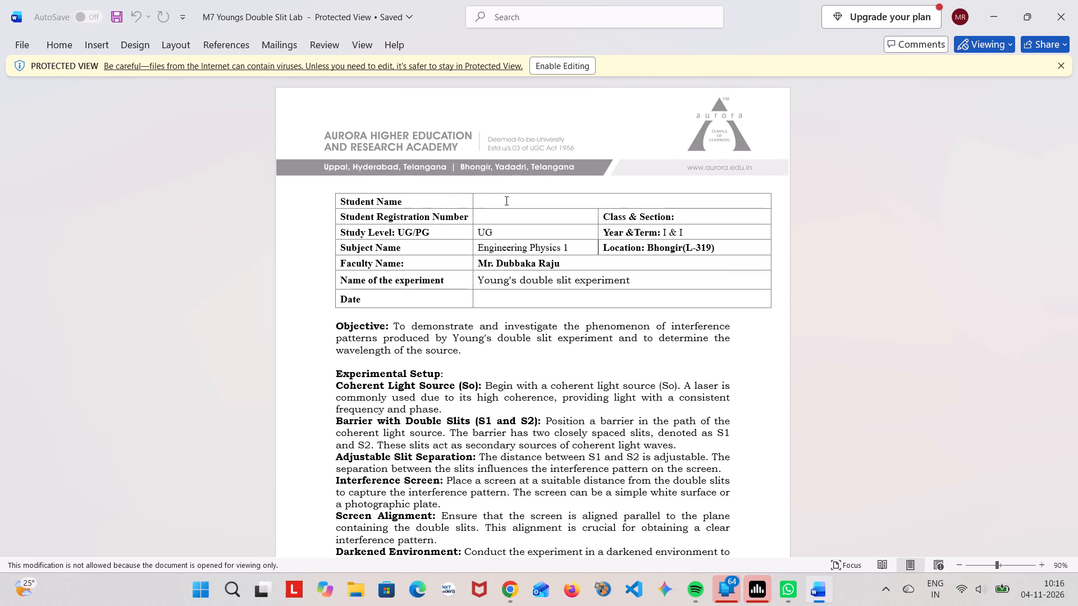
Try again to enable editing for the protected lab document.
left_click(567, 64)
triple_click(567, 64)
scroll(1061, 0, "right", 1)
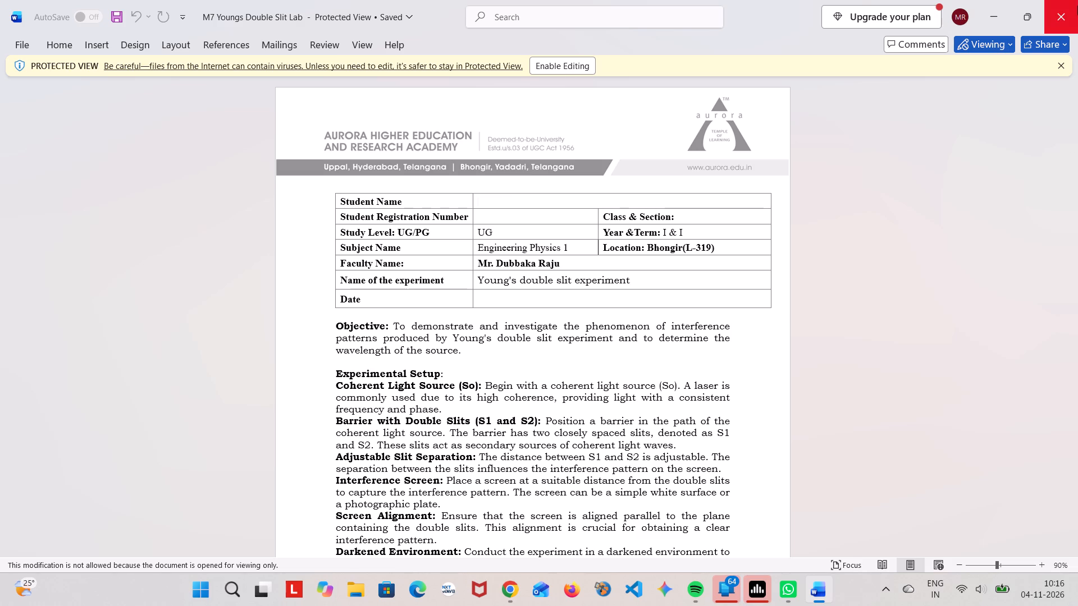
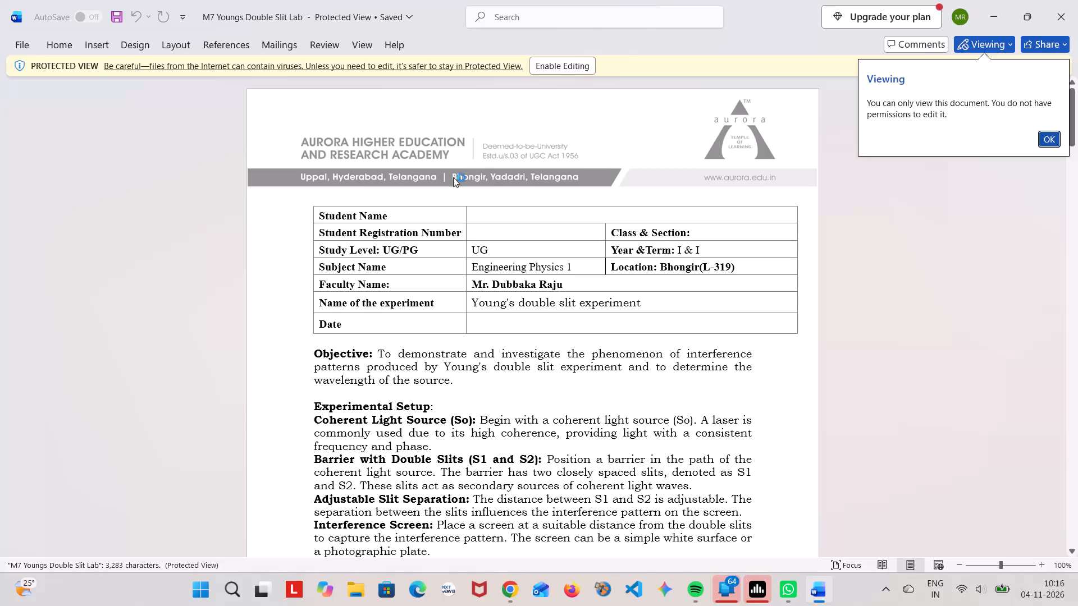
Enable editing for the protected lab document and place the cursor in the empty Student Name cell.
left_click(551, 68)
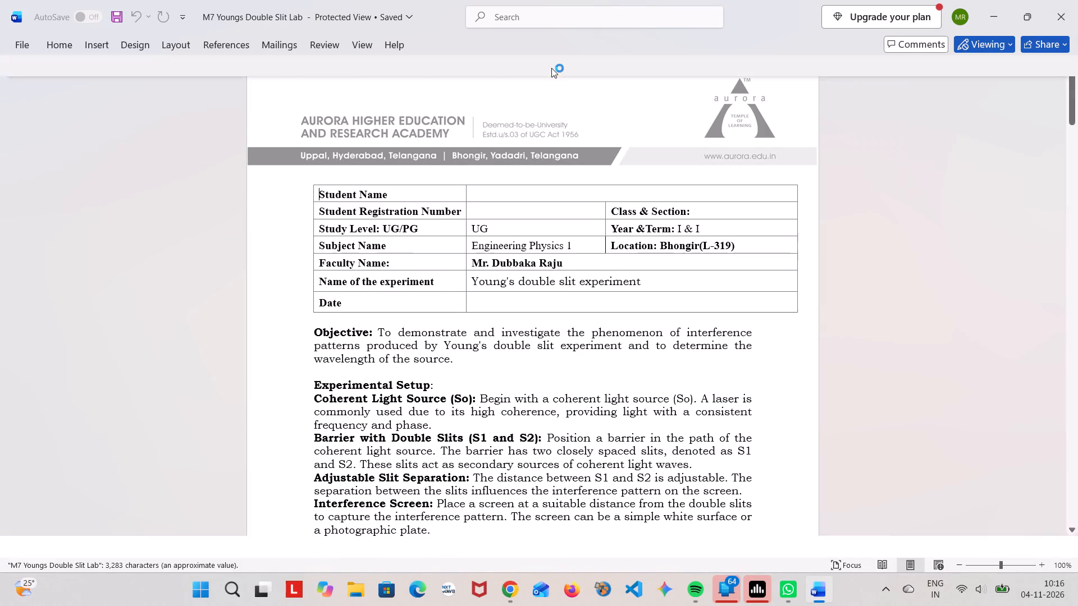
left_click(517, 265)
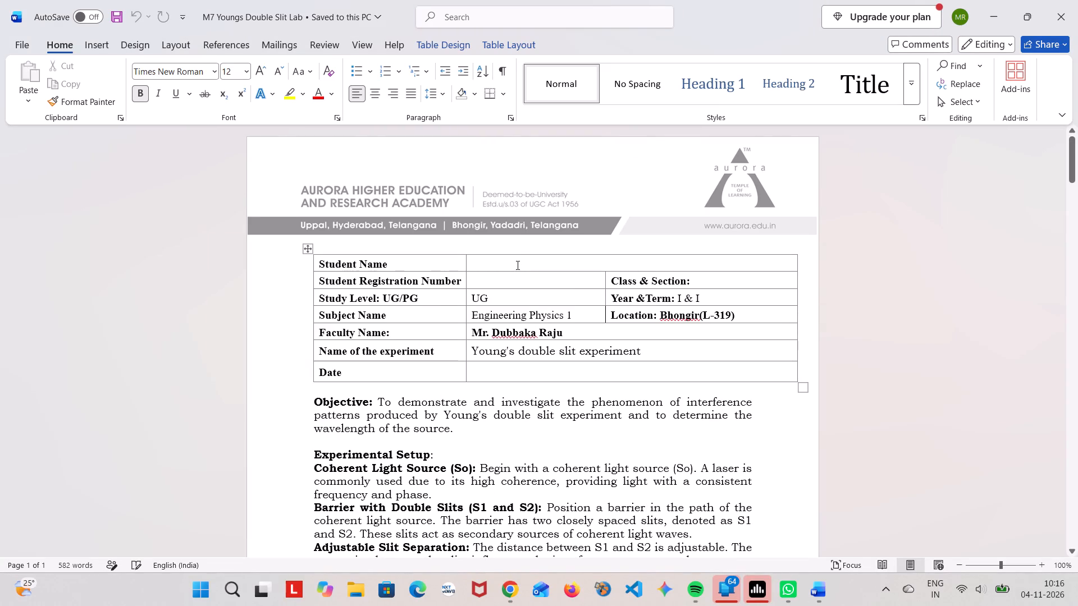
Review the editable lab document from the experimental setup through the viva voce questions, and return to the student details table.
scroll(496, 371, "down", 2)
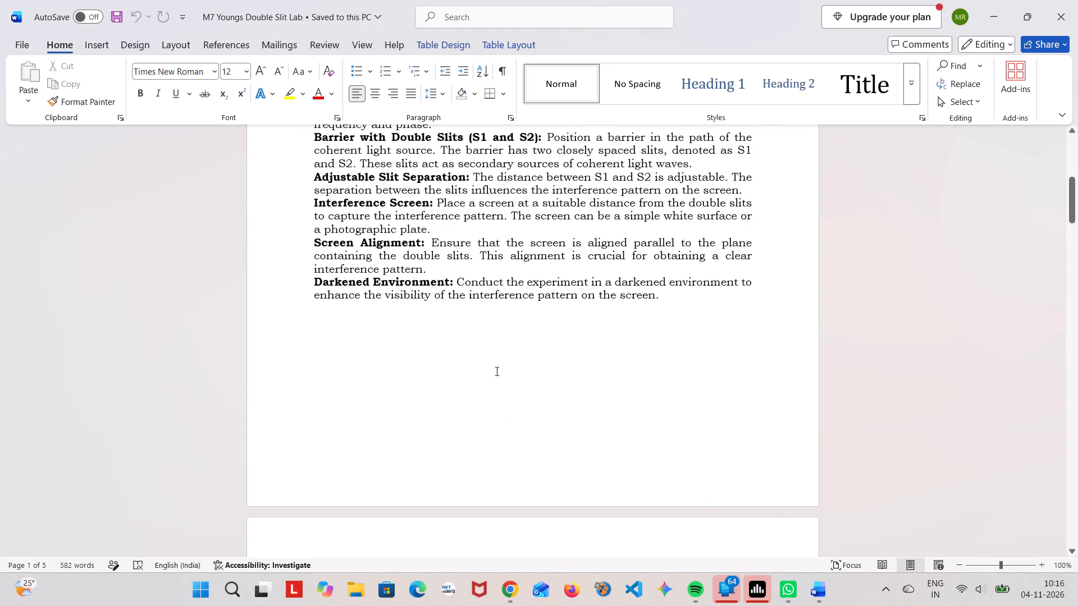
scroll(496, 371, "down", 6)
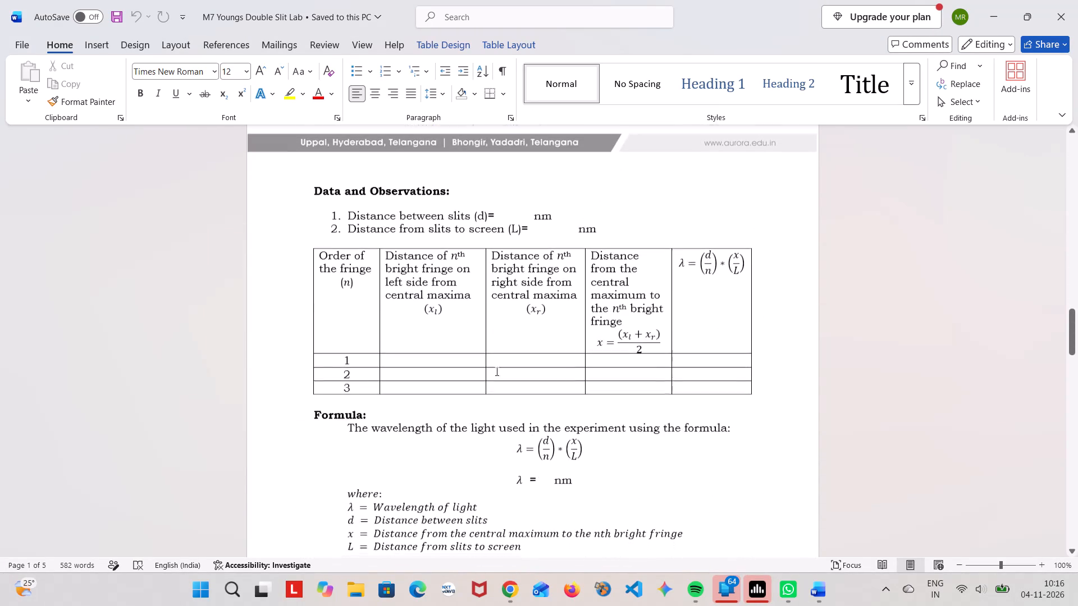
scroll(496, 371, "up", 1)
scroll(496, 371, "down", 5)
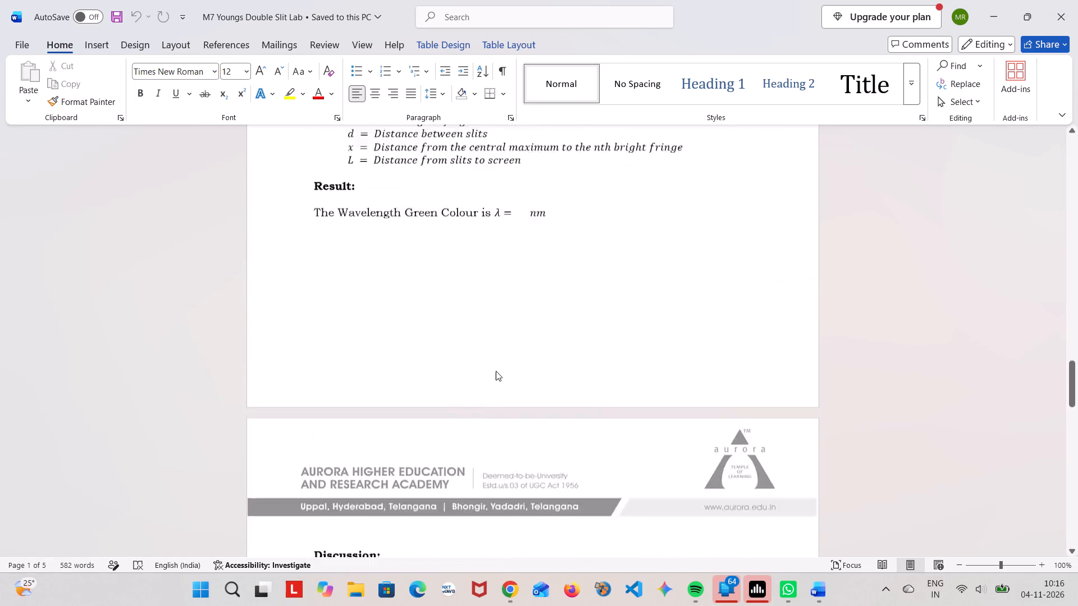
scroll(496, 371, "down", 5)
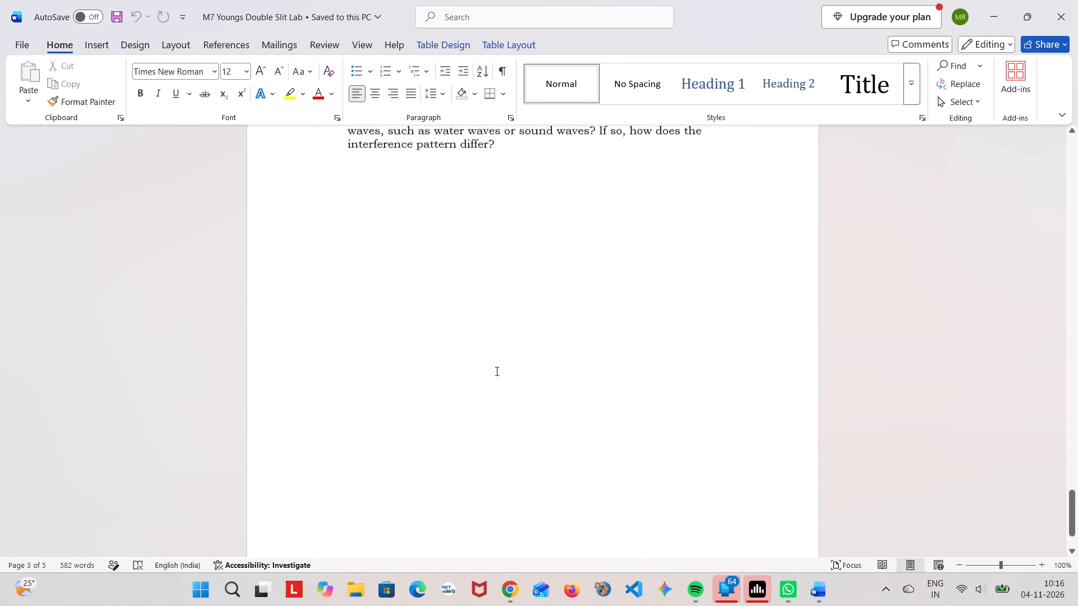
scroll(496, 371, "down", 4)
scroll(496, 371, "up", 2)
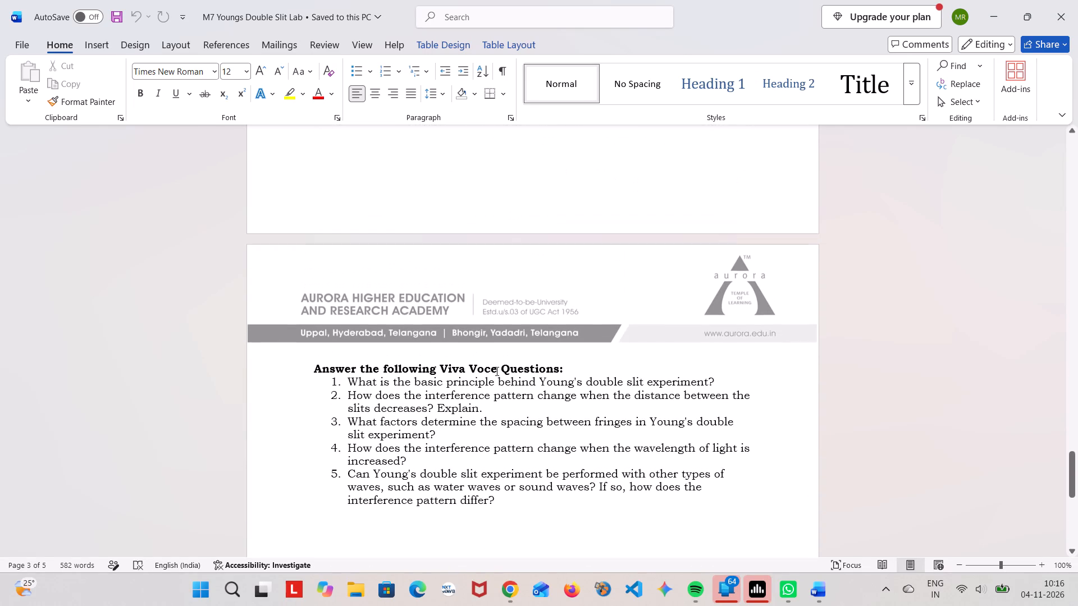
scroll(496, 371, "up", 9)
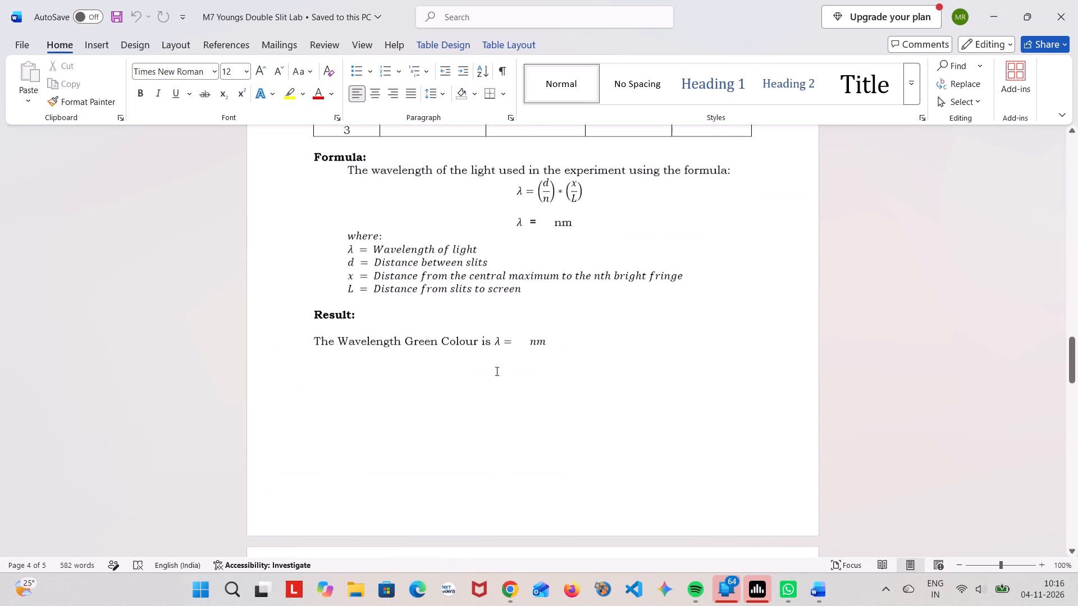
scroll(496, 371, "up", 11)
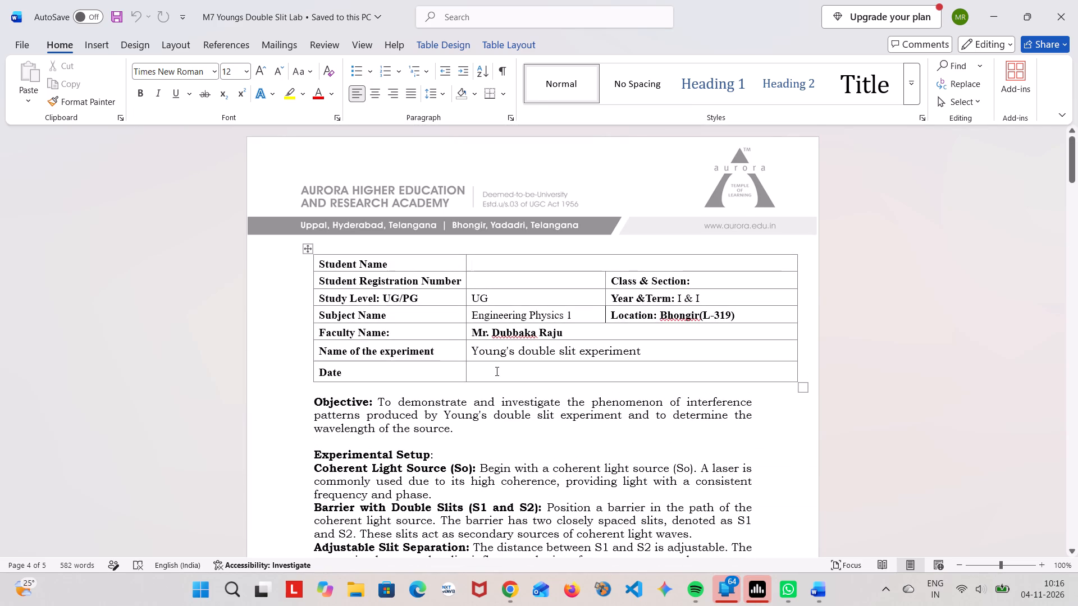
Look over the details table and experimental setup again, and continue to the Data and Observations section.
scroll(367, 368, "down", 3)
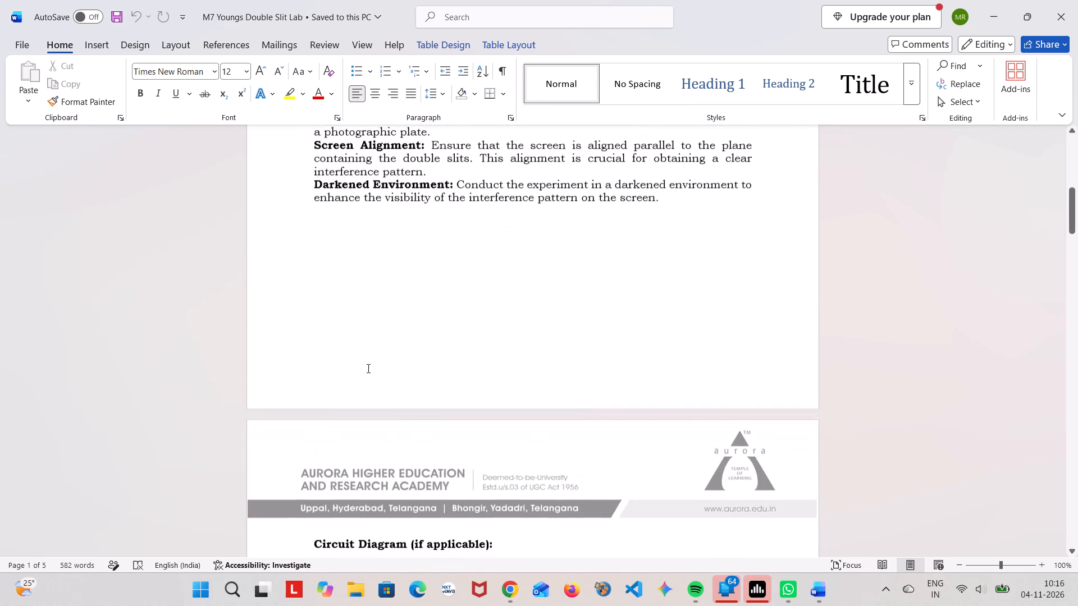
scroll(367, 368, "down", 1)
scroll(367, 368, "up", 3)
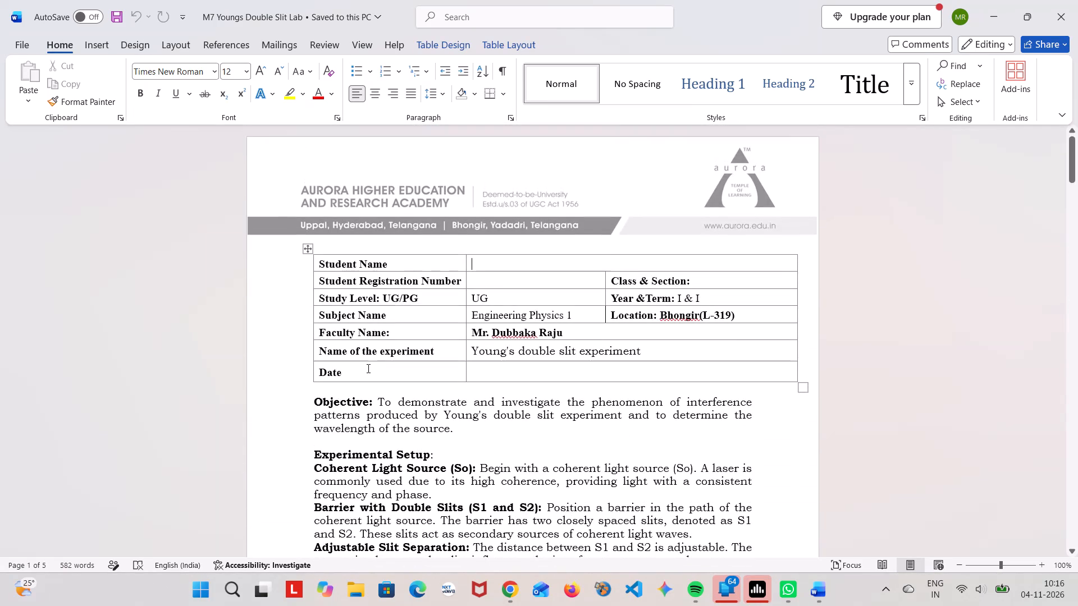
scroll(367, 368, "down", 8)
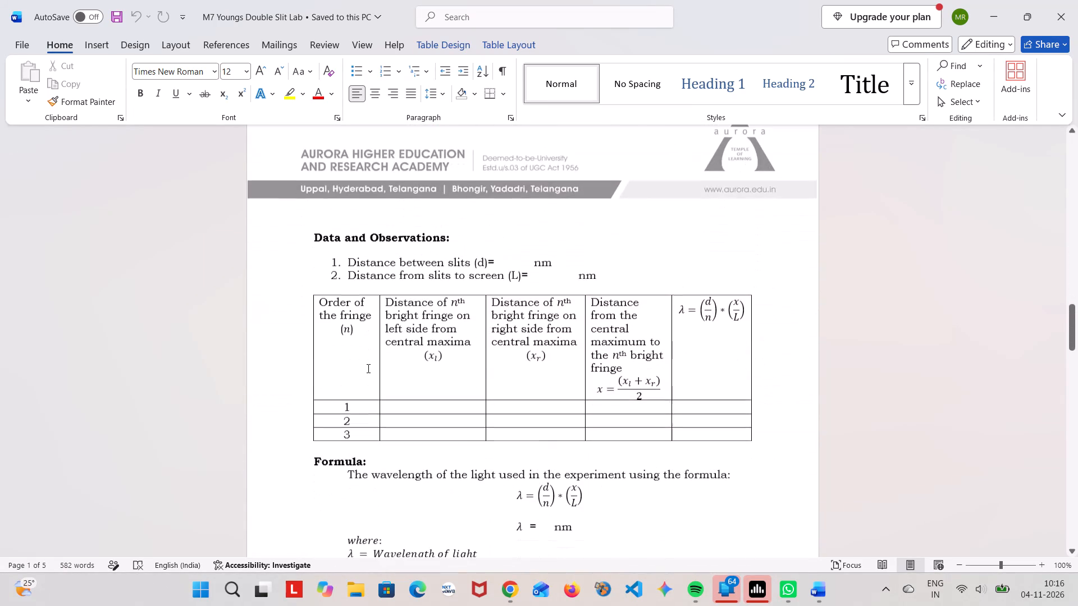
Review the lab document again from the student details table through the procedure, observations table, formula and result to the Discussion heading.
scroll(367, 368, "up", 4)
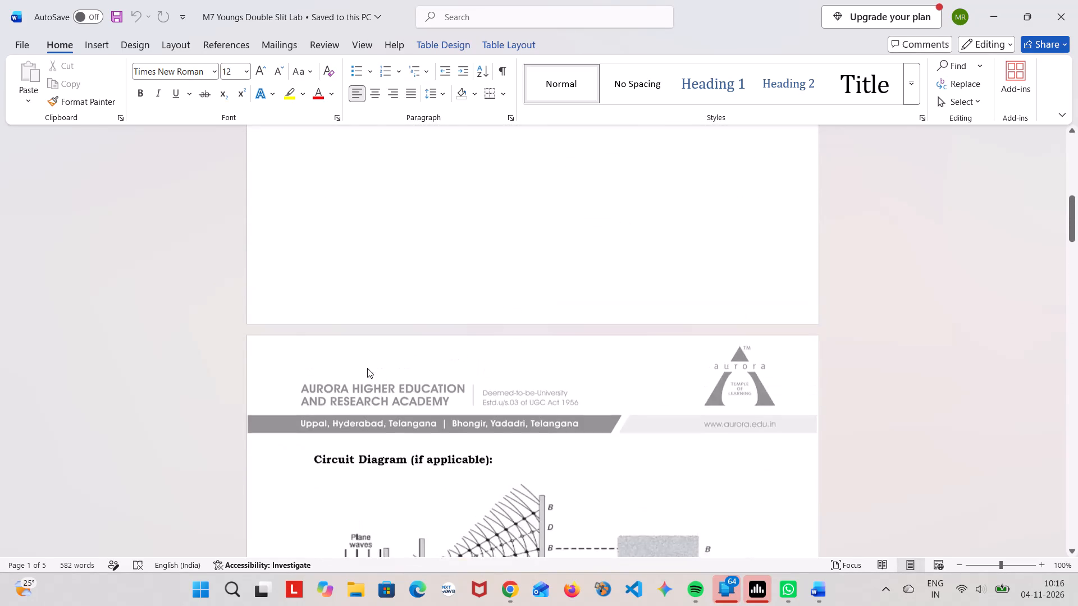
scroll(367, 368, "up", 4)
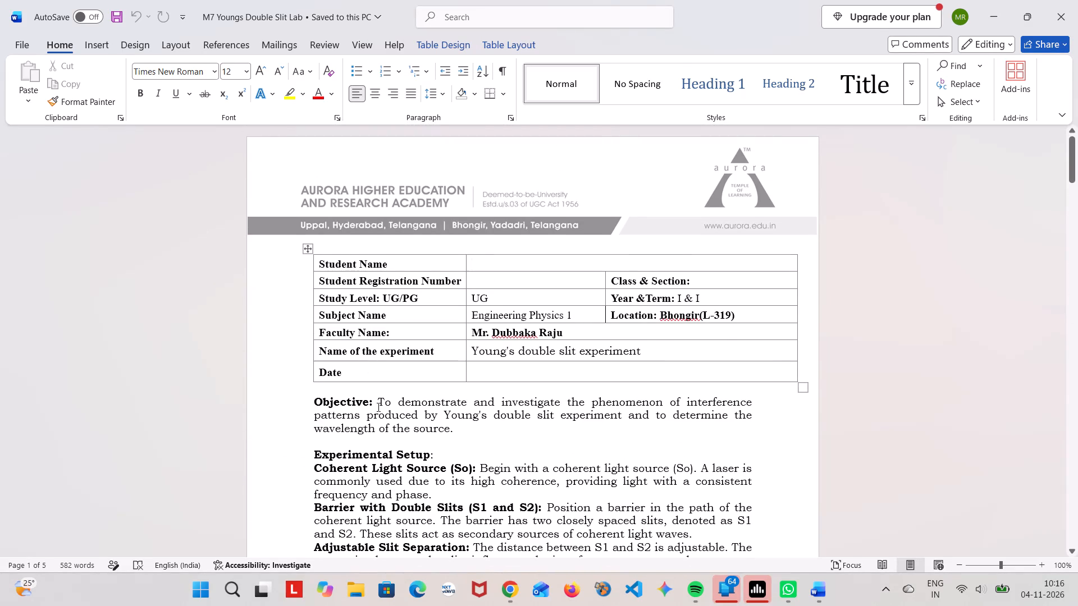
scroll(380, 429, "down", 1)
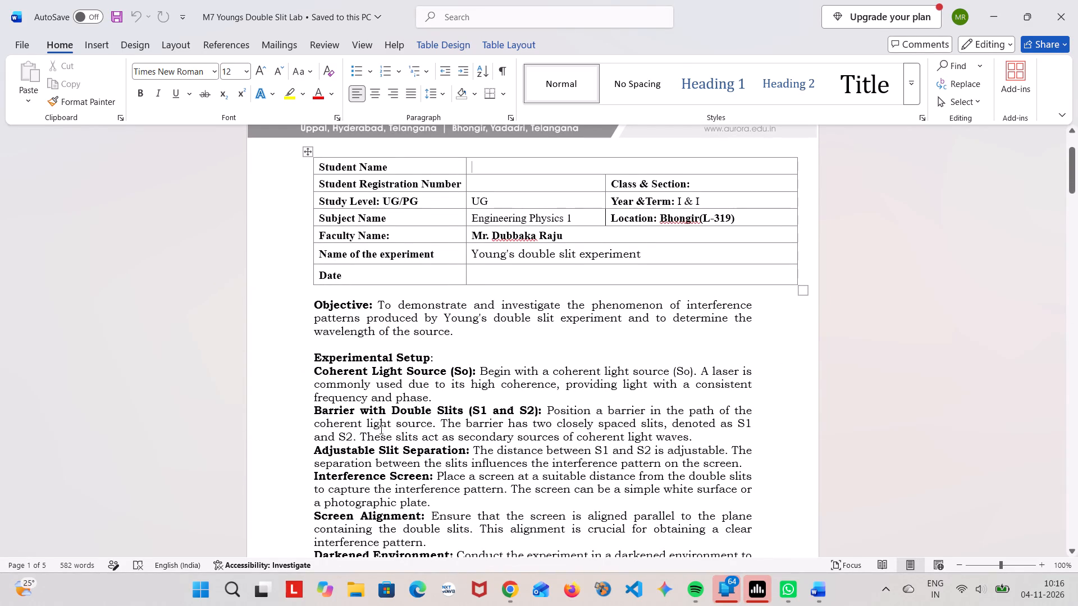
scroll(380, 429, "down", 1)
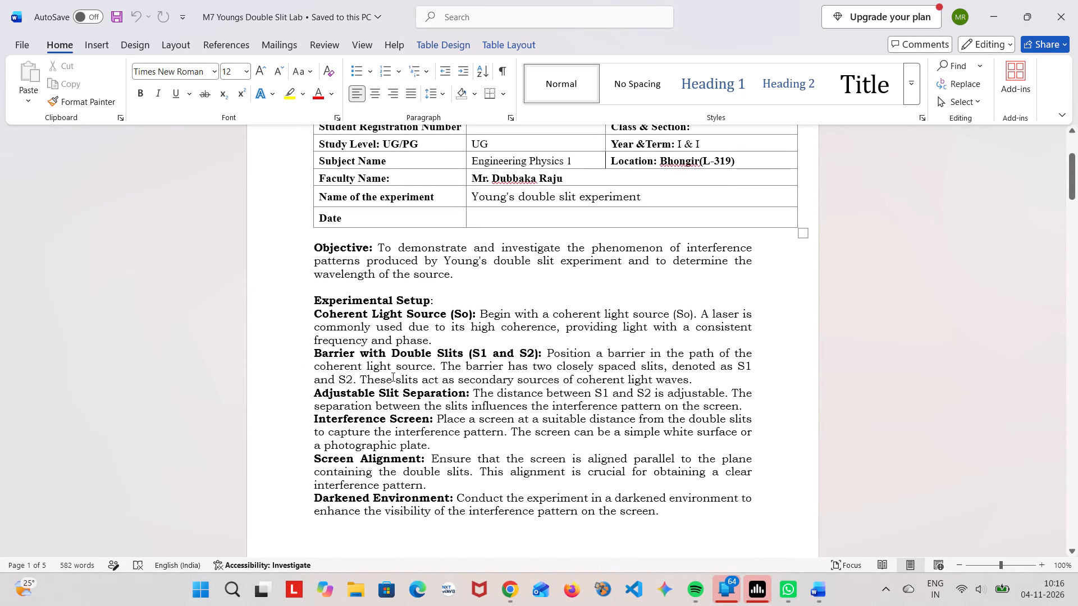
scroll(439, 382, "down", 3)
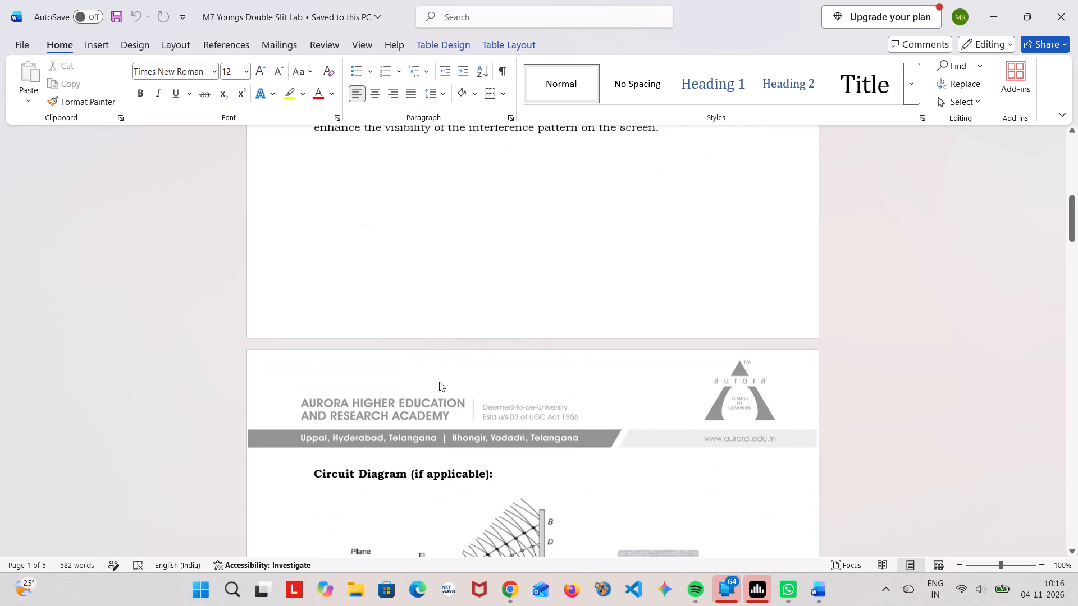
scroll(439, 382, "down", 3)
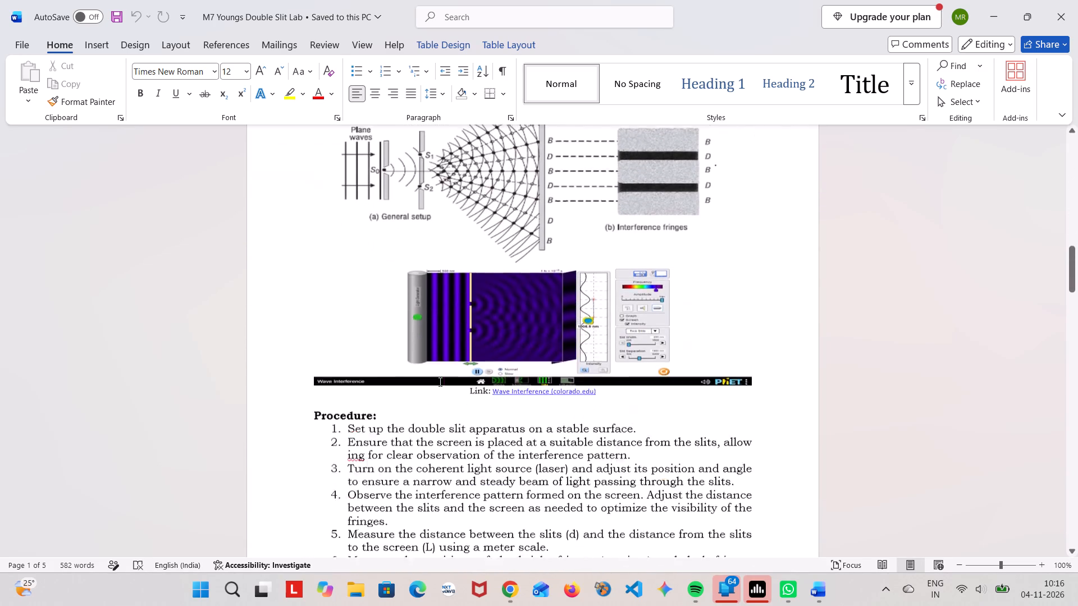
scroll(439, 382, "down", 2)
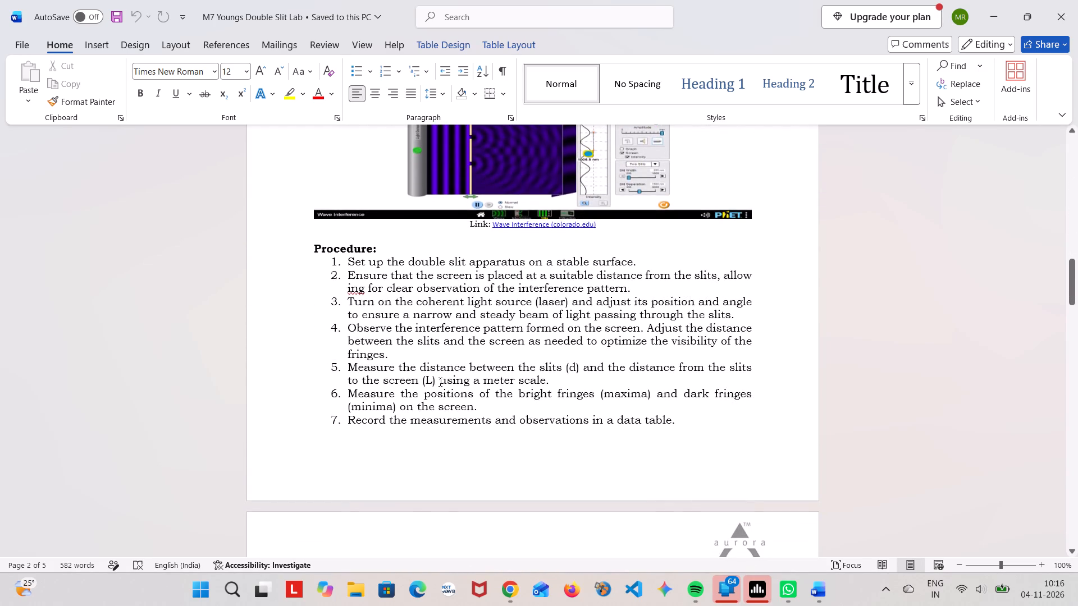
scroll(439, 382, "down", 3)
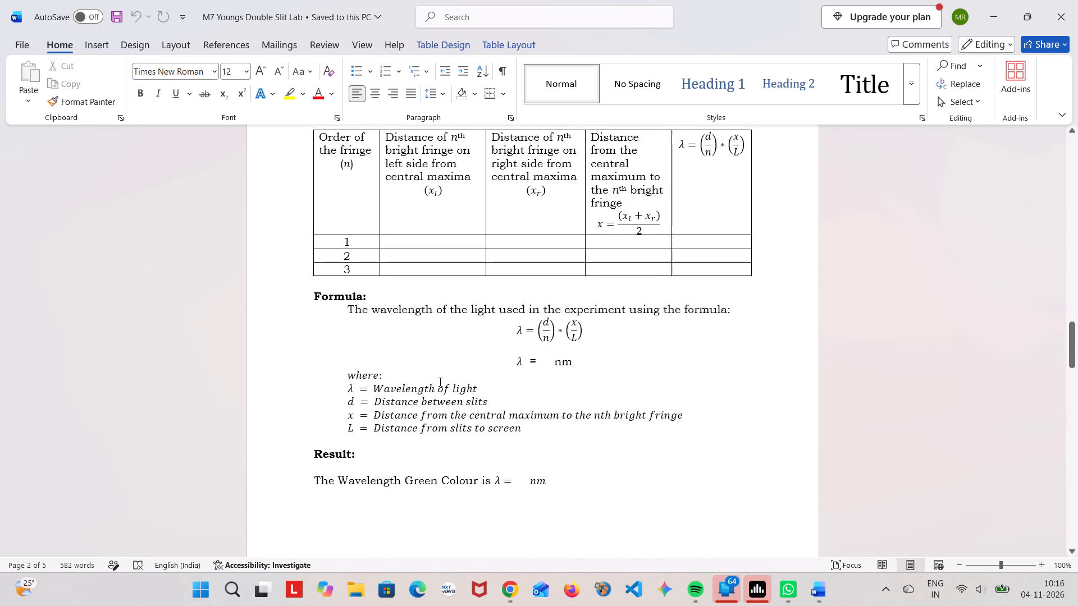
scroll(439, 382, "down", 2)
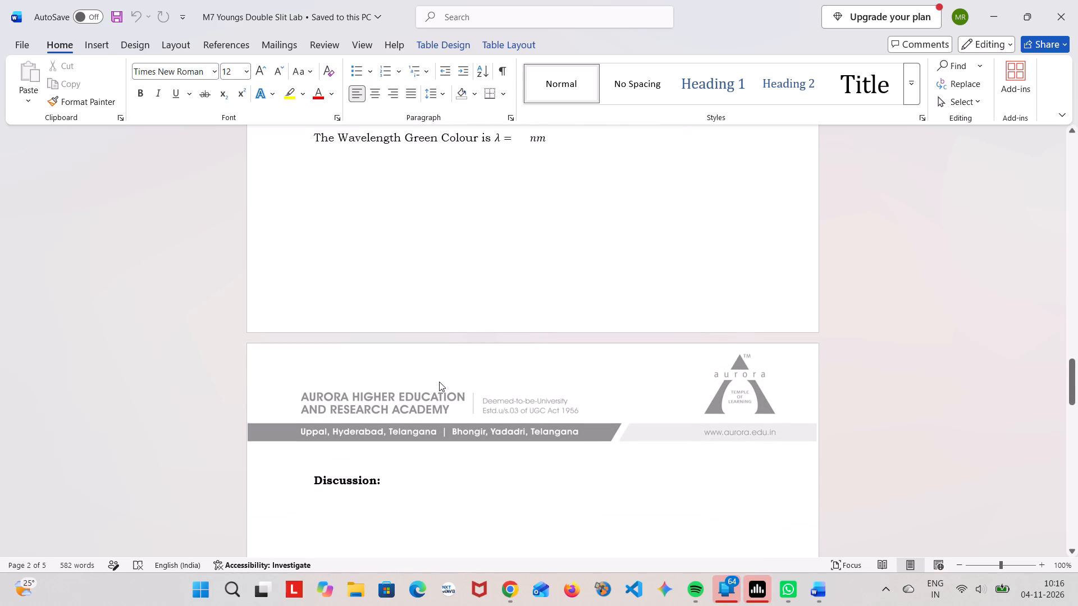
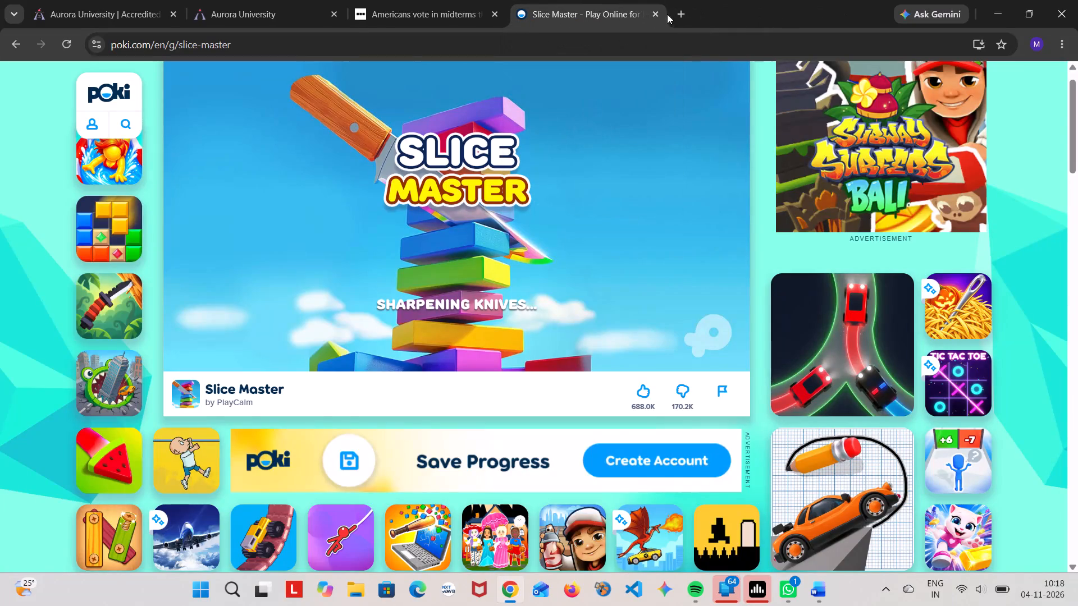
In Google Chrome, open a new tab and enter "phets" as the Google search text.
left_click(679, 14)
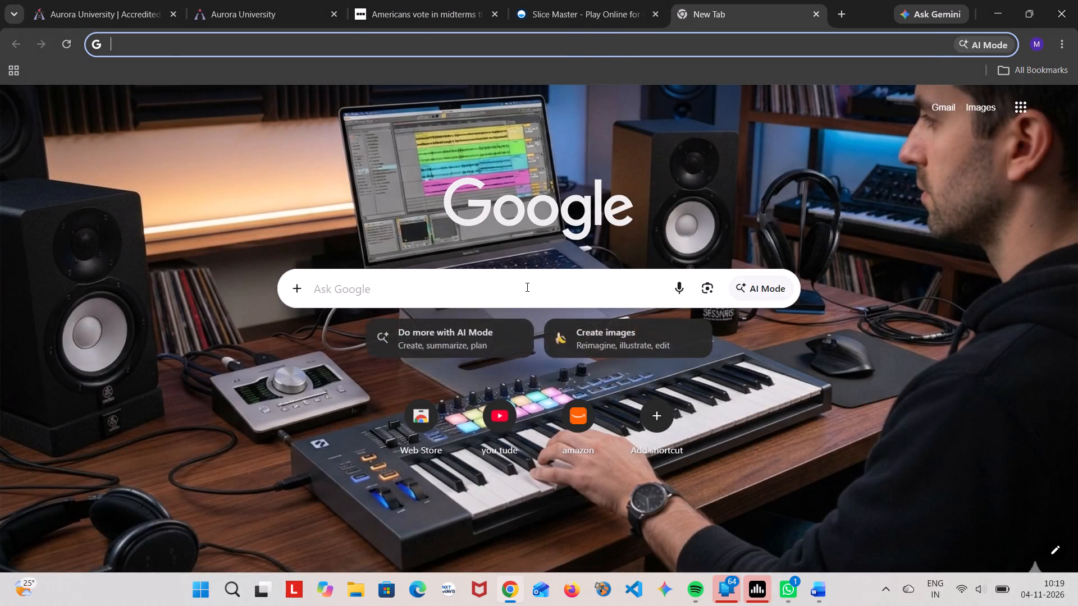
left_click(526, 287)
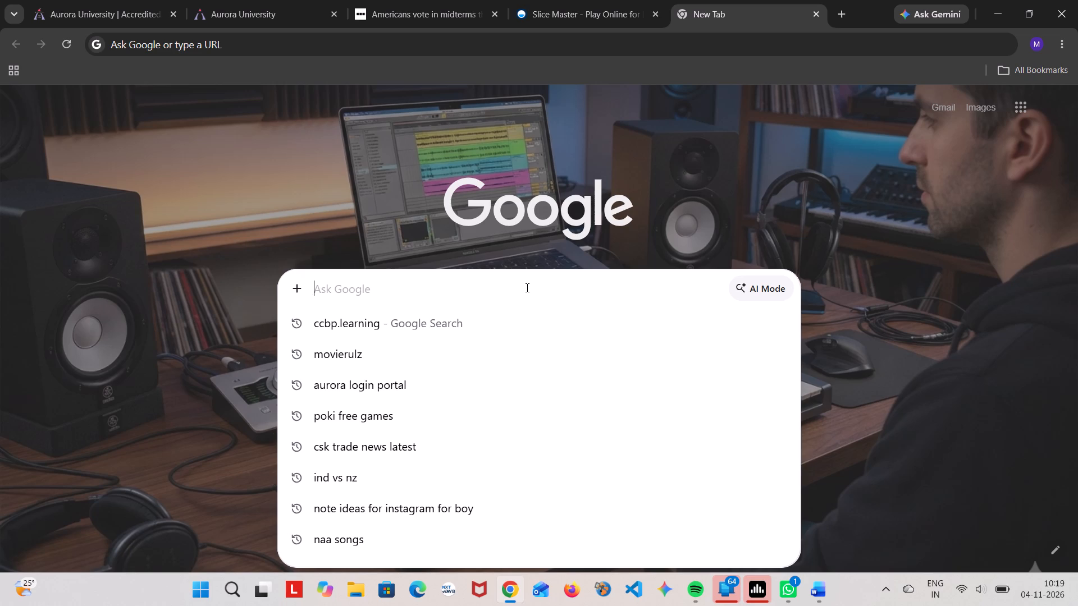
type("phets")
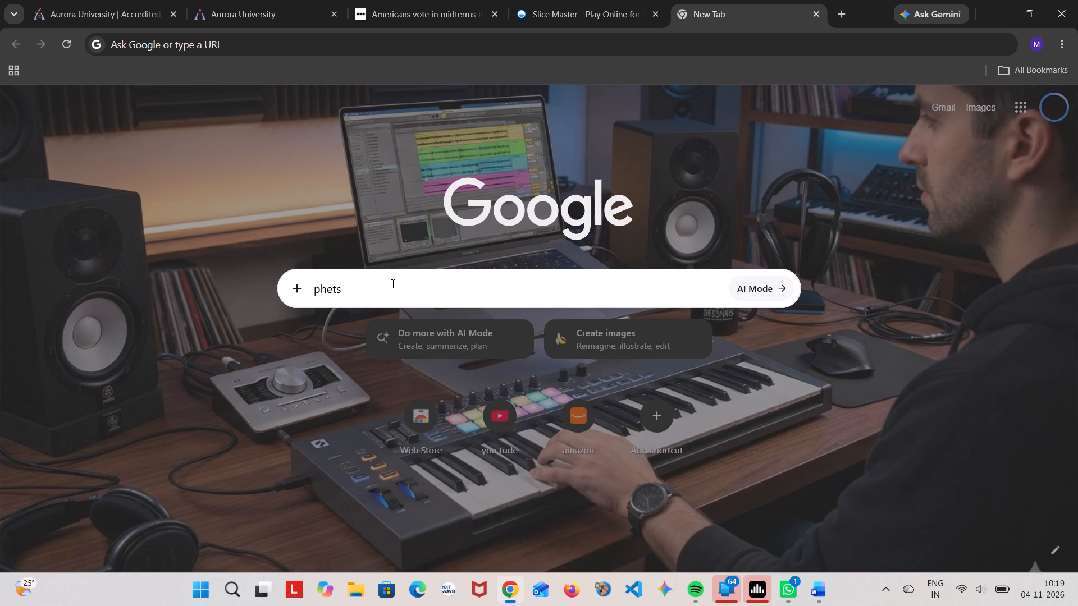
Run a Google web search for "phets" to find the PhET simulations site.
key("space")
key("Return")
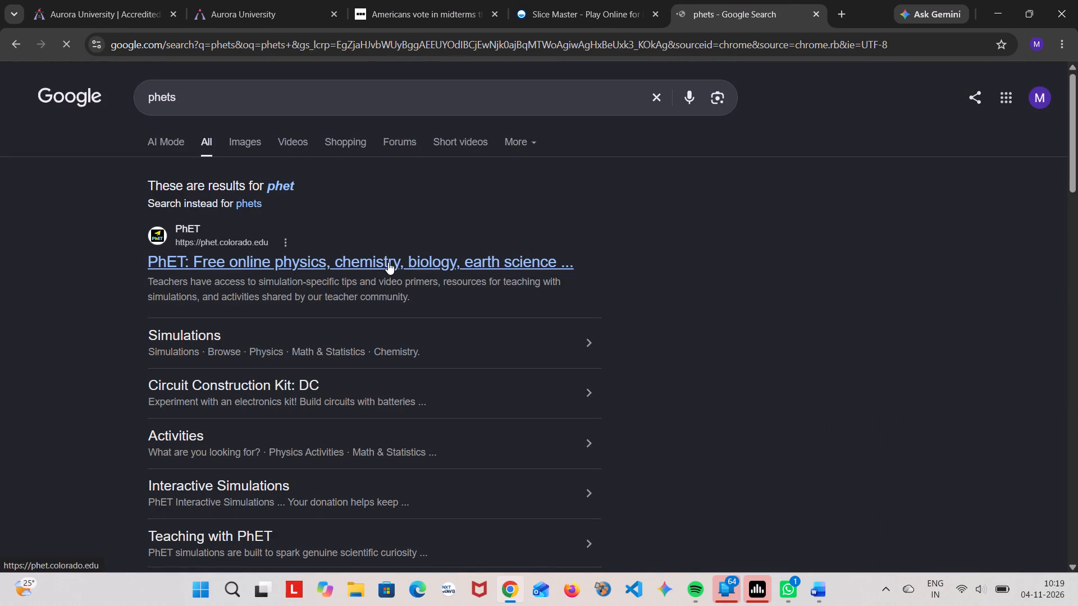
Open the PhET home page at phet.colorado.edu from the search results.
left_click(388, 262)
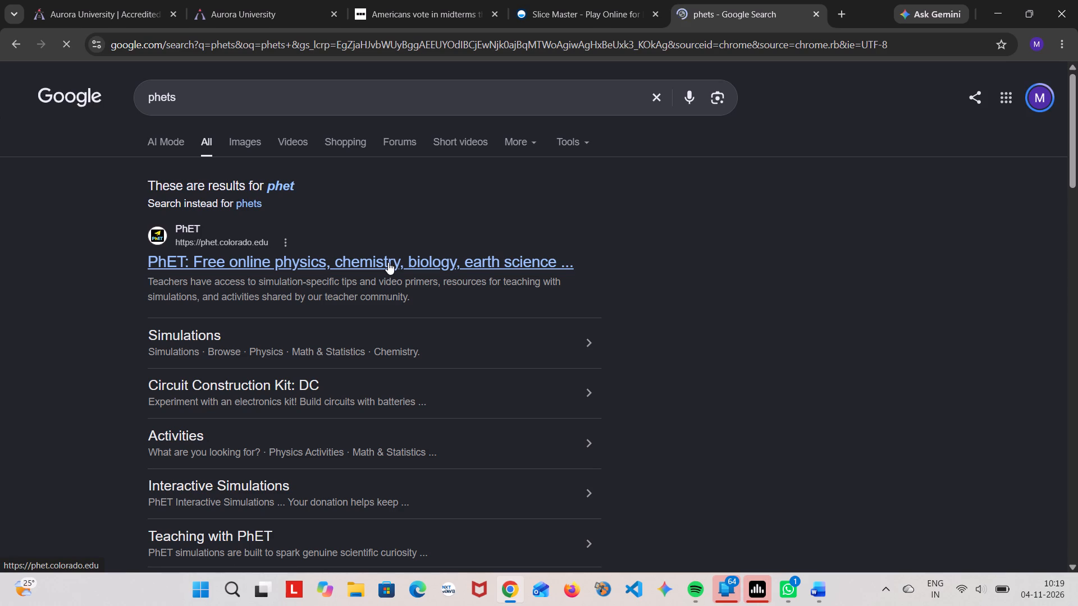
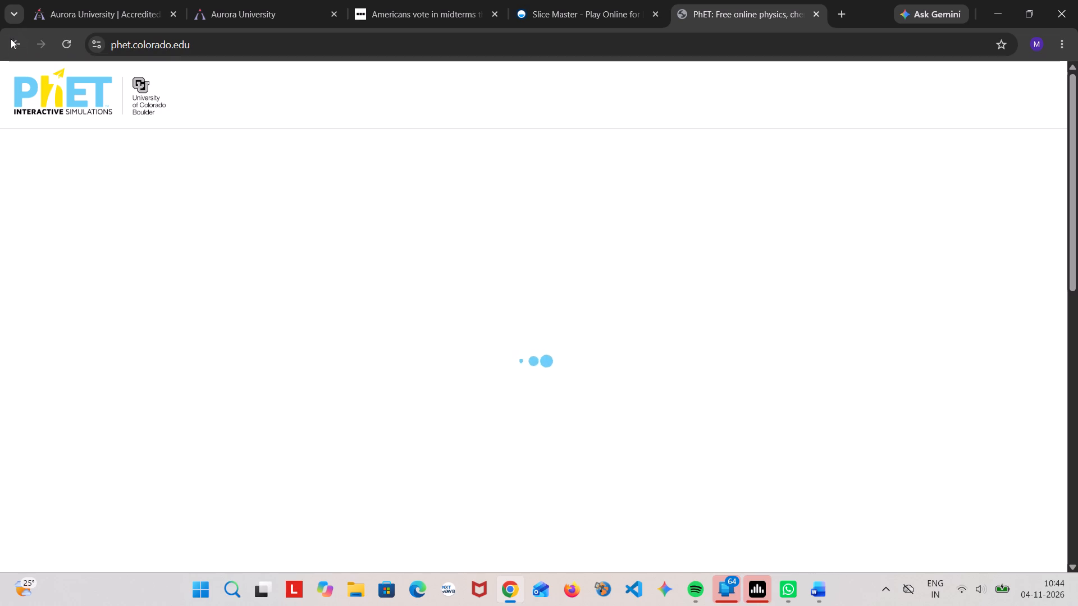
Return from the loading PhET home page to the Google search results.
left_click(13, 46)
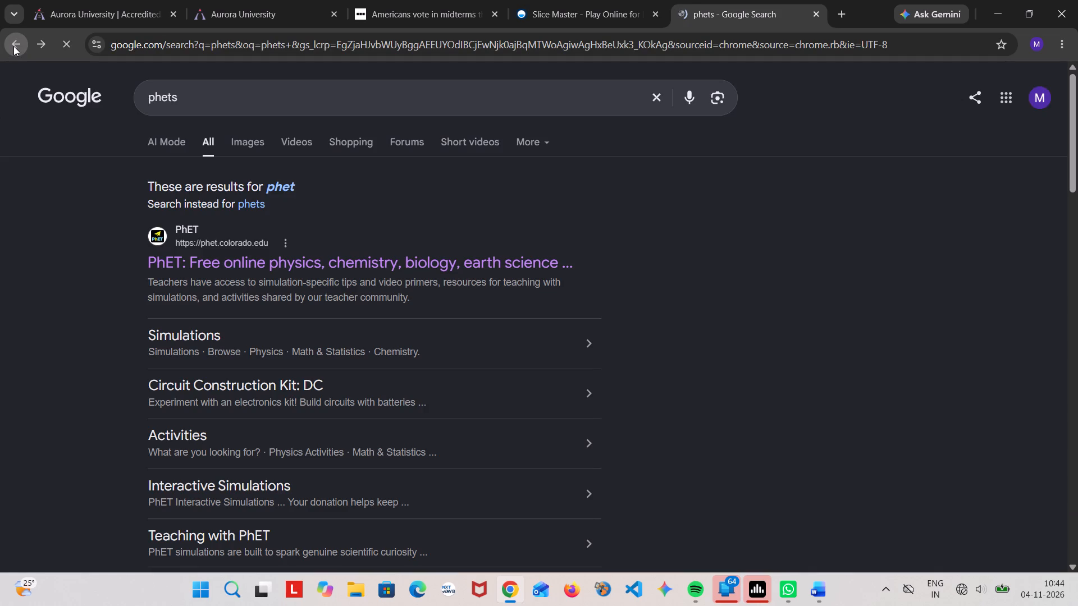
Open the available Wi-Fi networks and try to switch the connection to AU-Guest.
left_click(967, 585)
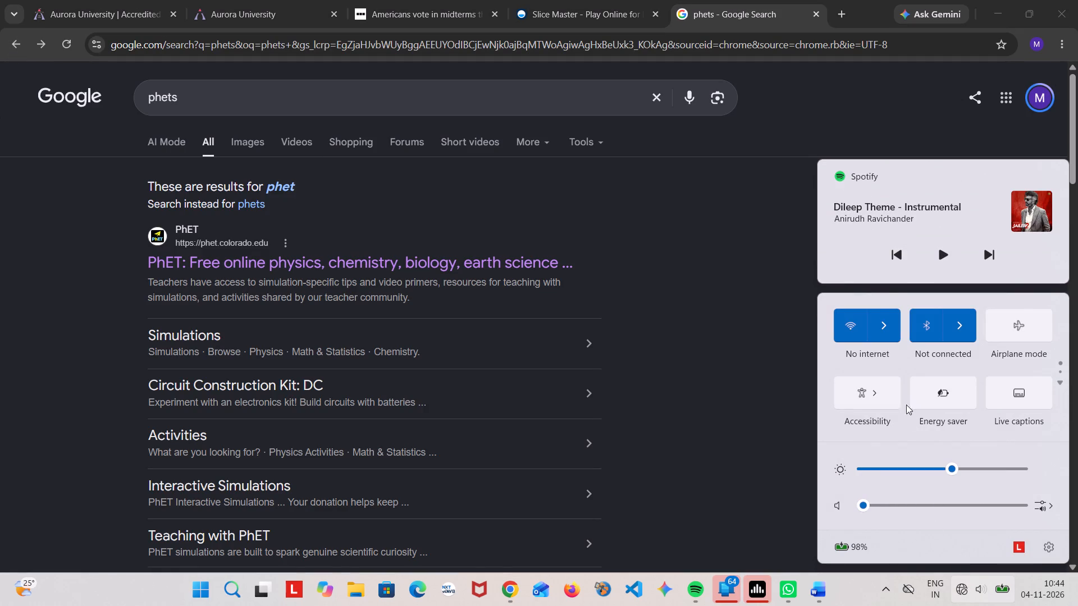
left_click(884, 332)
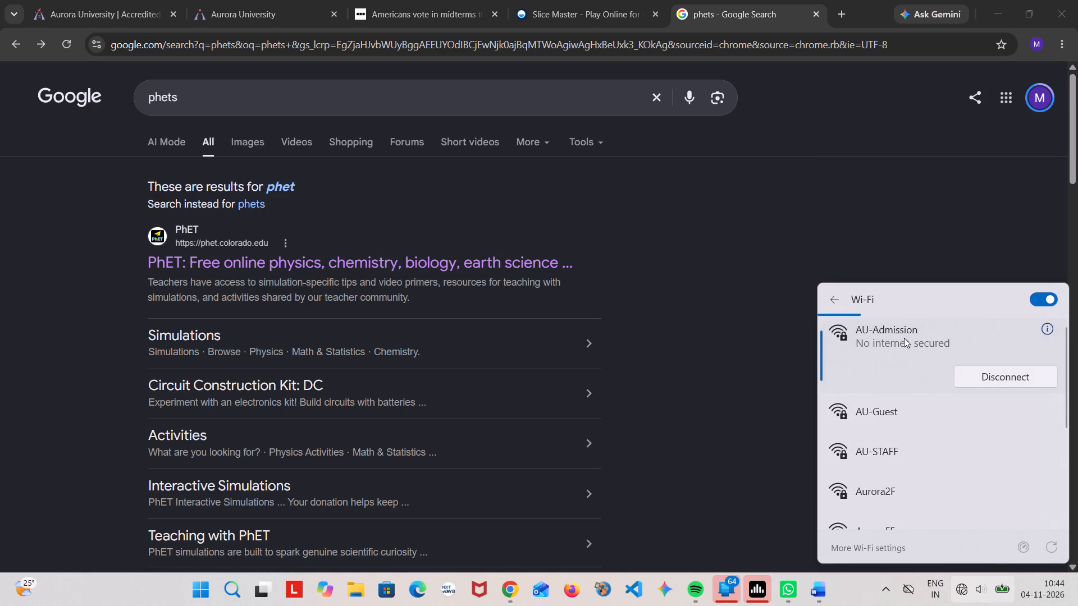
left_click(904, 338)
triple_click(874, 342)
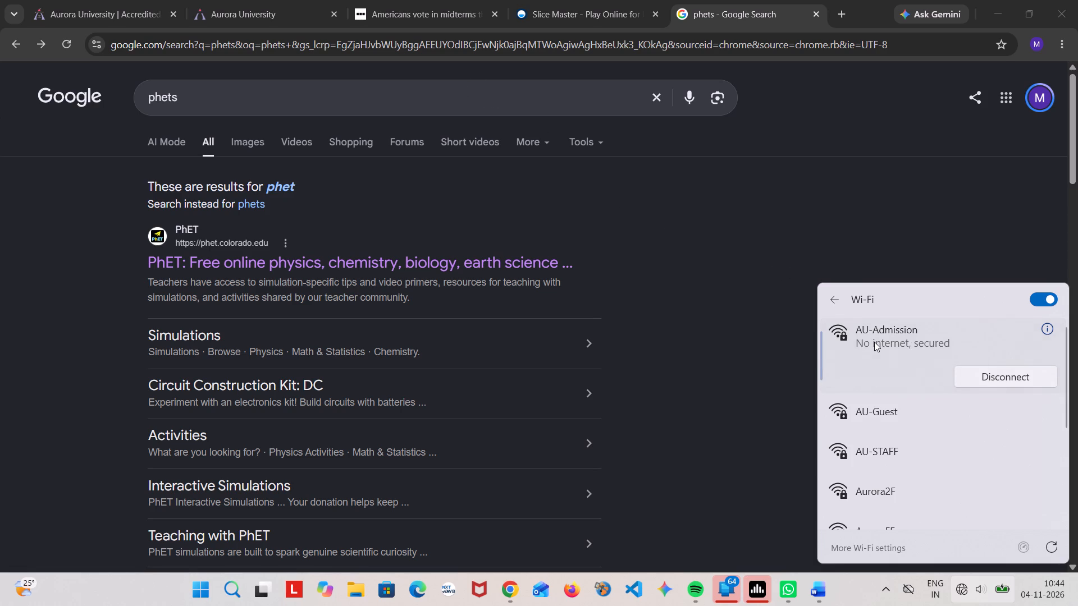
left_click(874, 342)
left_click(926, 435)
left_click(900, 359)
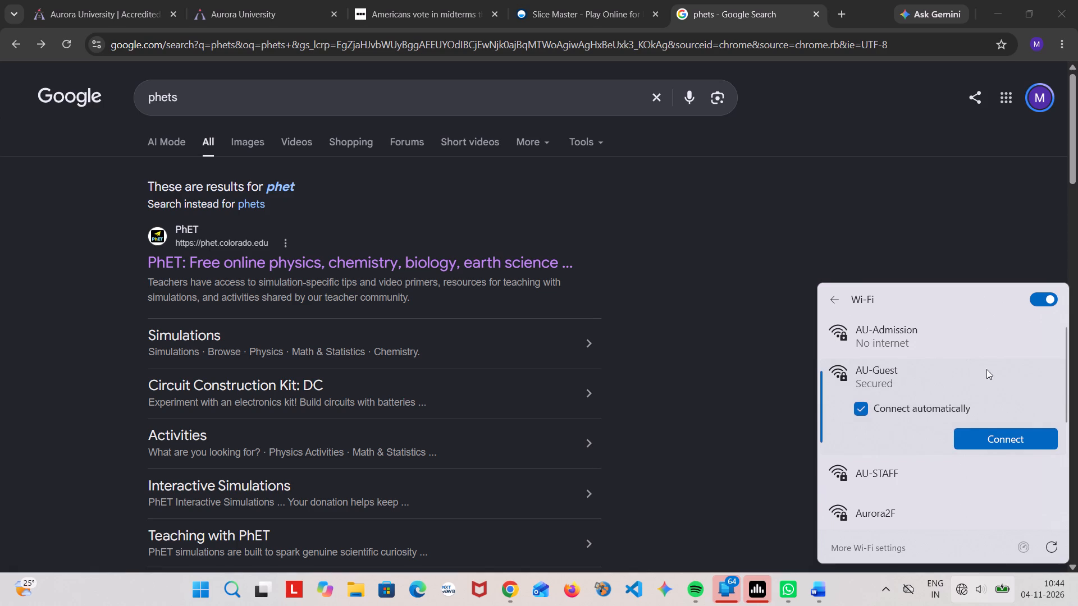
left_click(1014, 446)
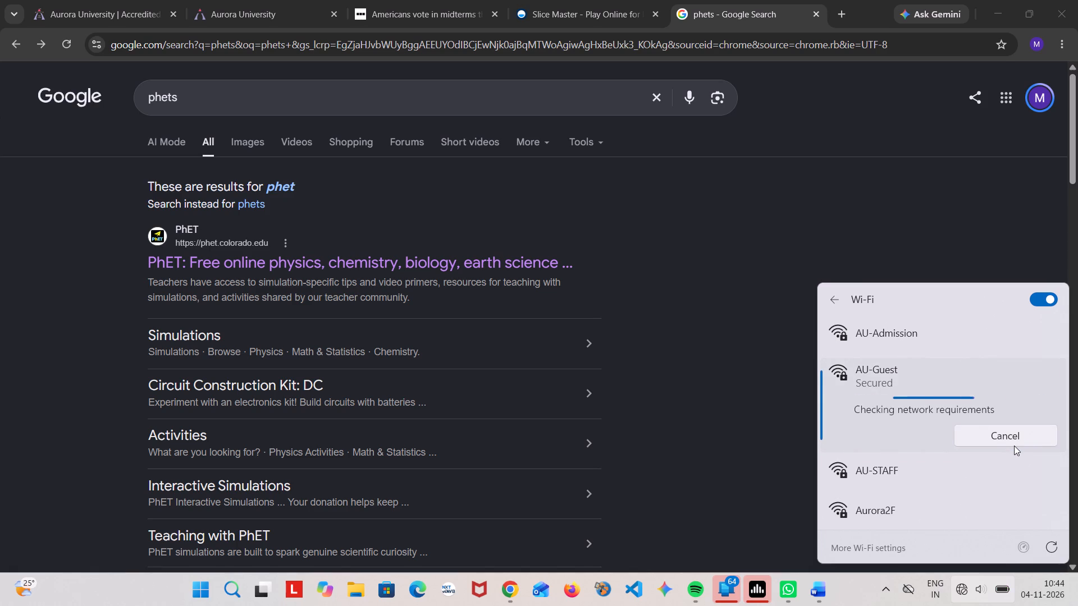
Reconnect the computer to the AU-Admission Wi-Fi network and return to the search results.
left_click(963, 352)
left_click(986, 390)
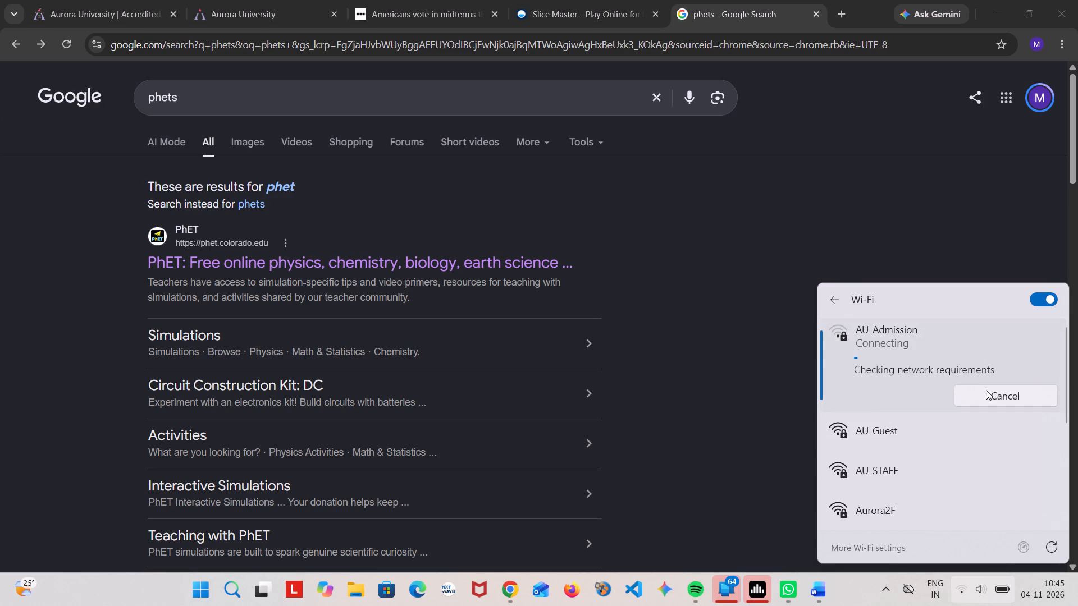
left_click(986, 390)
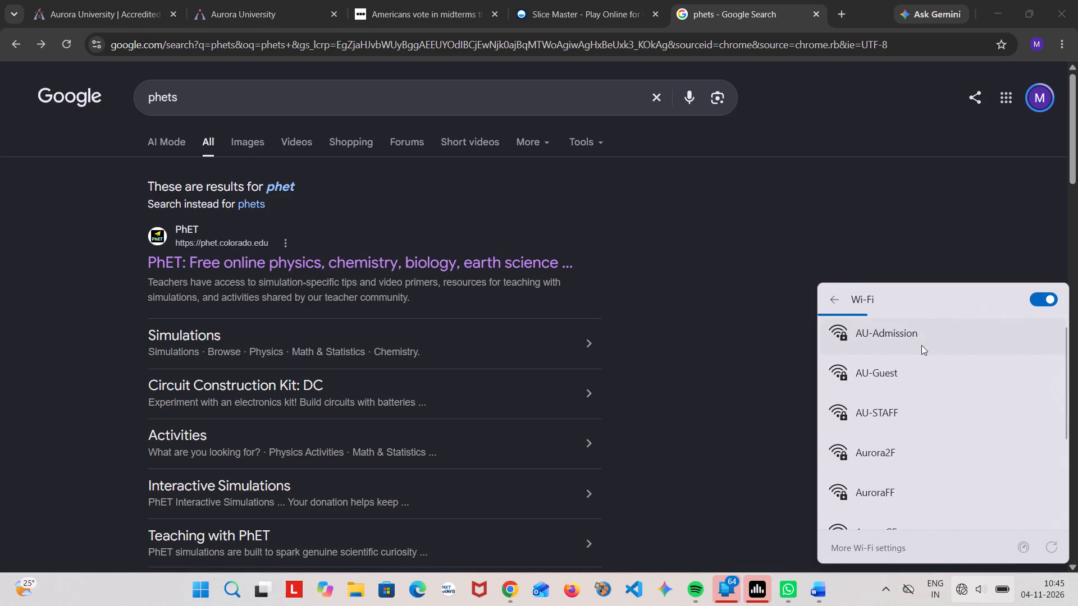
left_click(921, 345)
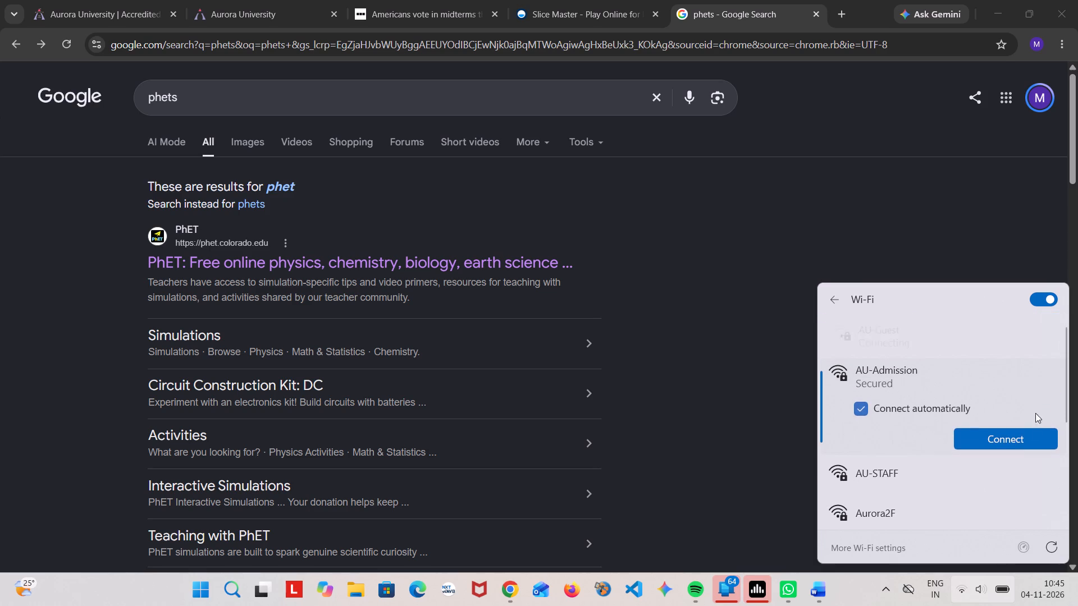
left_click(992, 437)
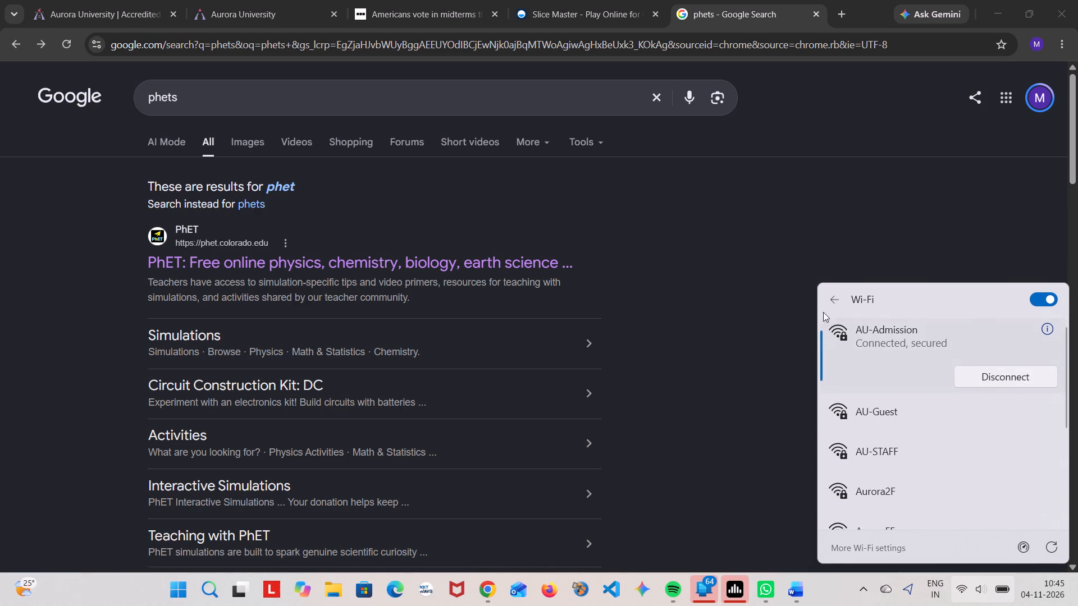
left_click(792, 285)
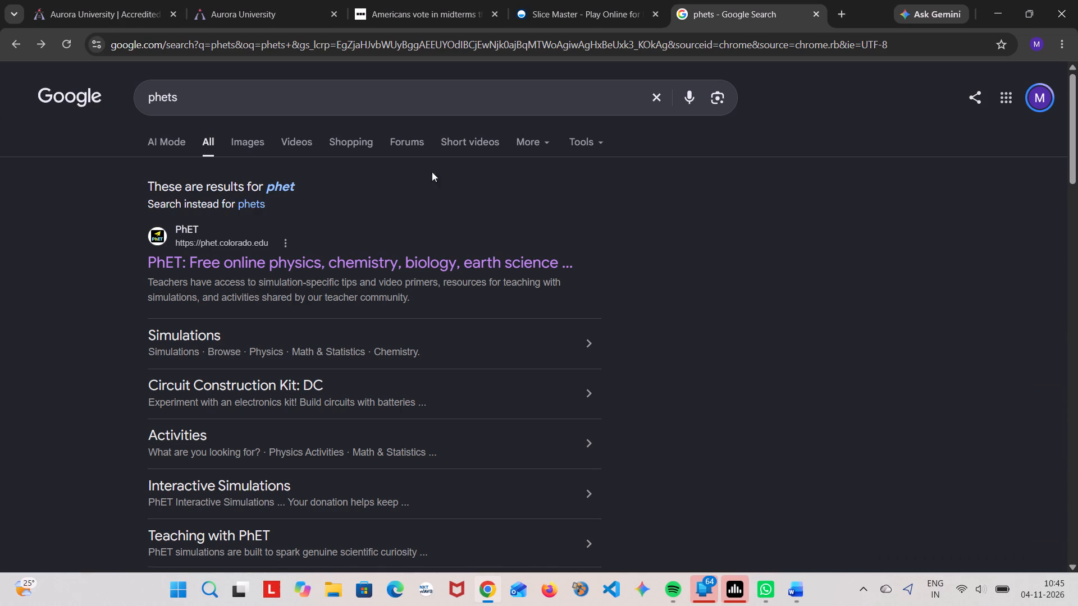
Open the PhET home page from the "phets" search results.
left_click(412, 88)
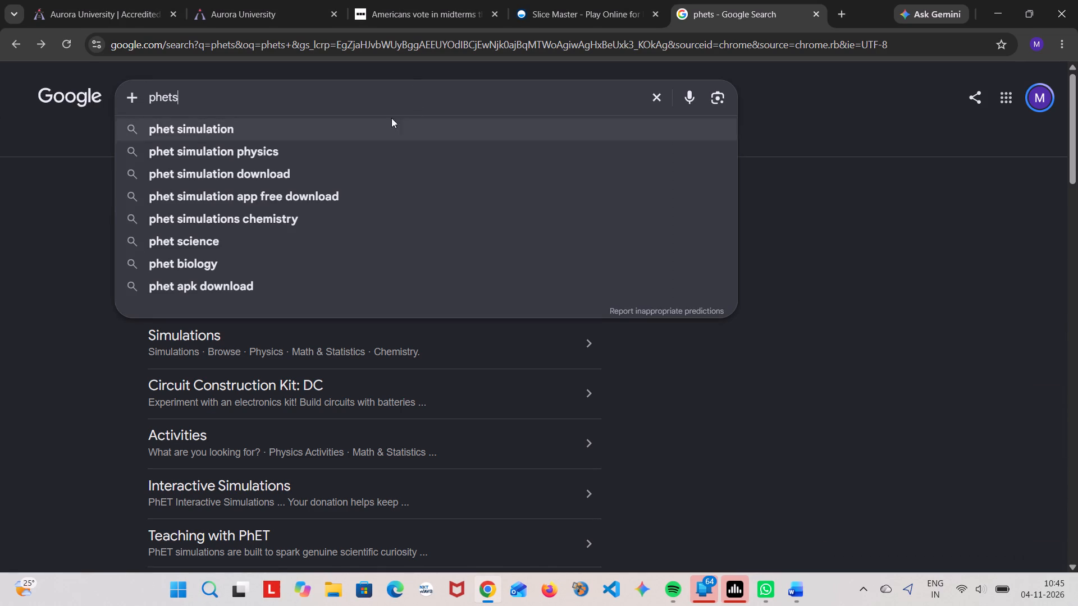
left_click(808, 322)
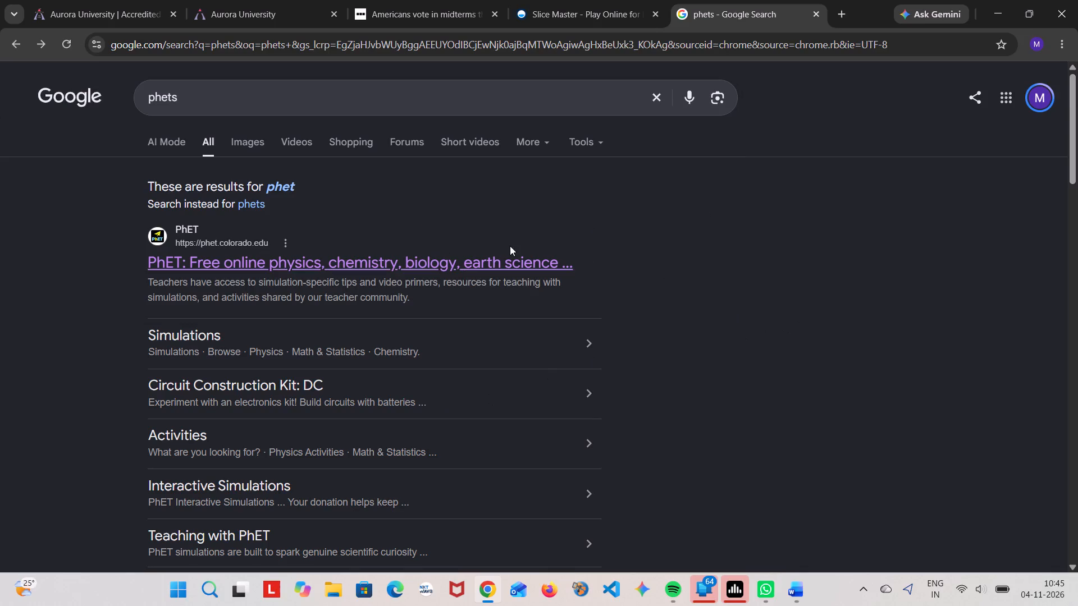
left_click(426, 263)
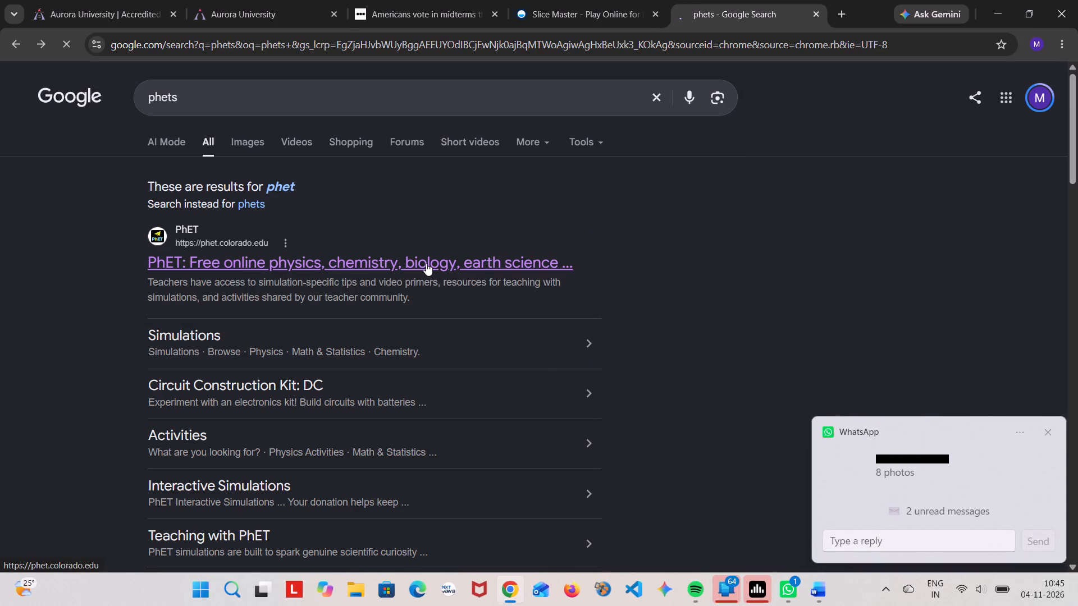
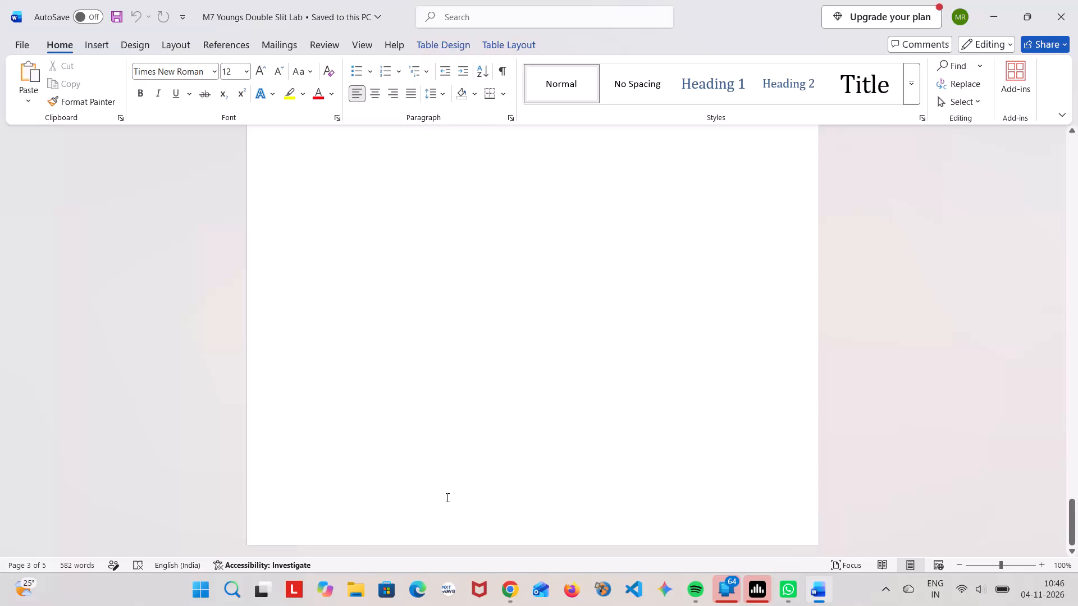
Look through the Word lab report, examining the experimental setup, the circuit diagram with its simulation image, and the Data and Observations section.
scroll(446, 497, "down", 2)
scroll(446, 497, "up", 16)
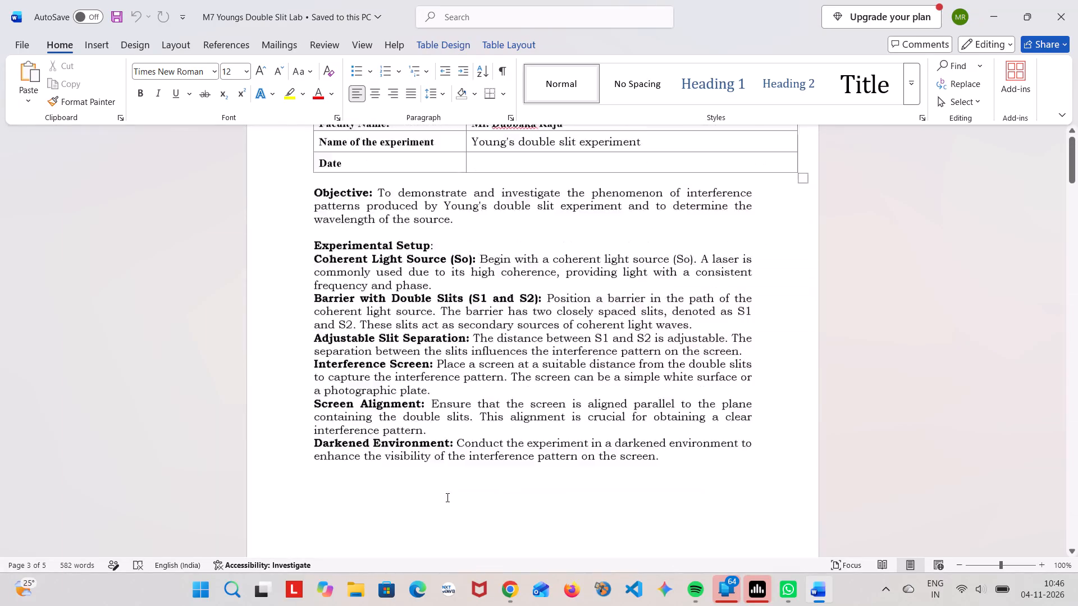
scroll(446, 497, "down", 5)
scroll(446, 497, "up", 2)
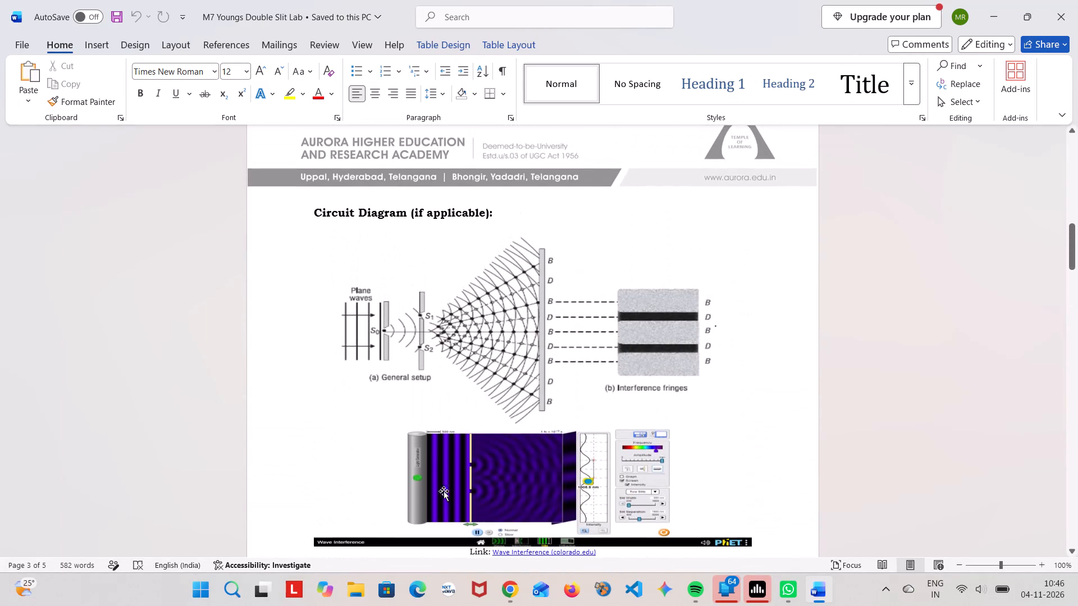
left_click(419, 480)
left_click(419, 480)
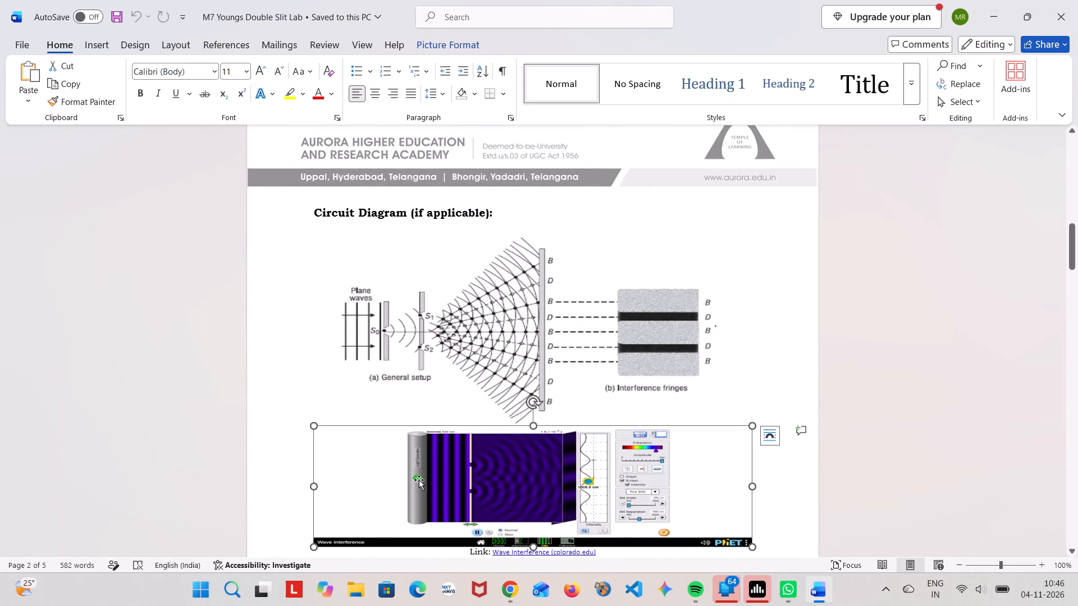
left_click(280, 345)
scroll(377, 423, "down", 4)
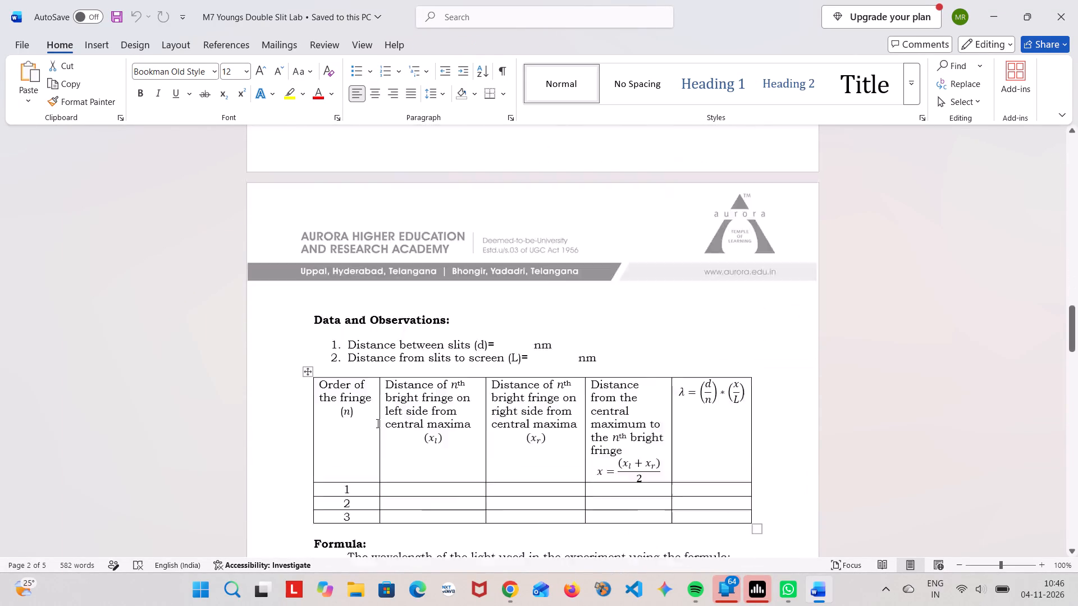
scroll(377, 423, "down", 9)
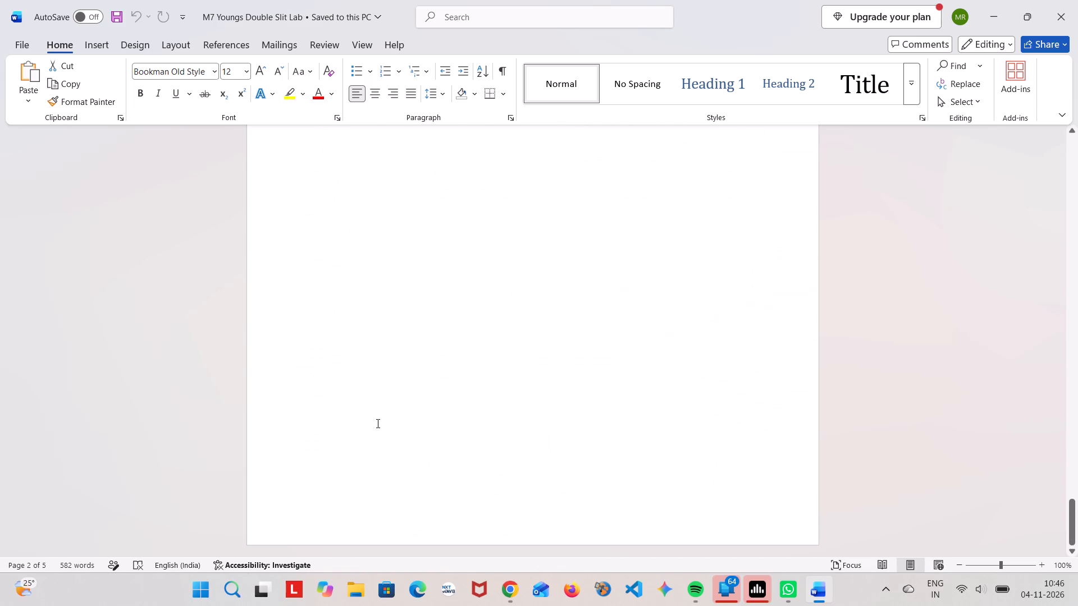
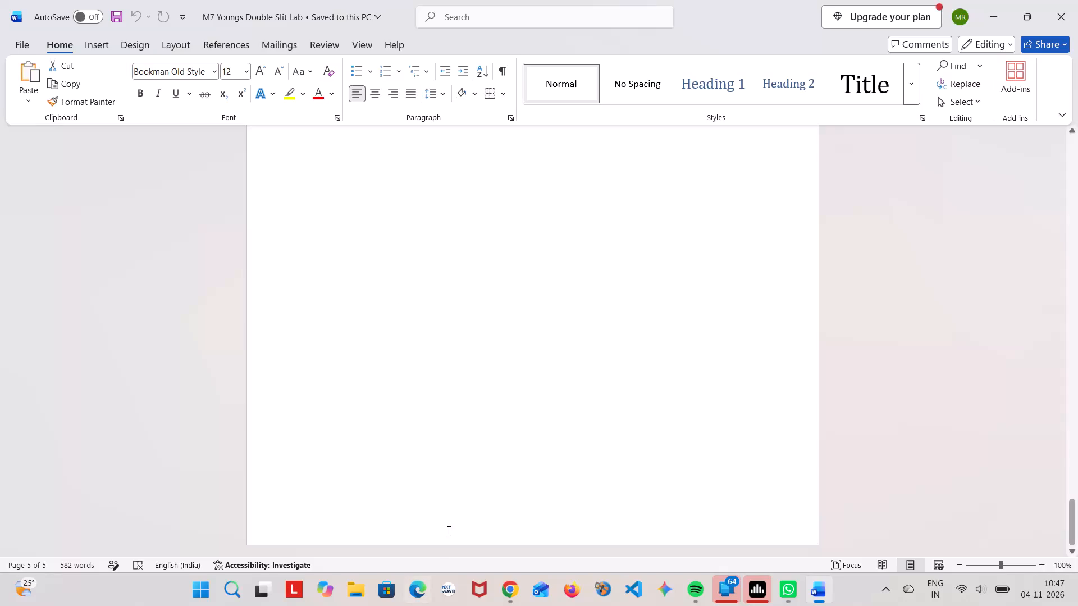
Switch to the PhET website in Chrome and open the Physics simulations category.
left_click(521, 598)
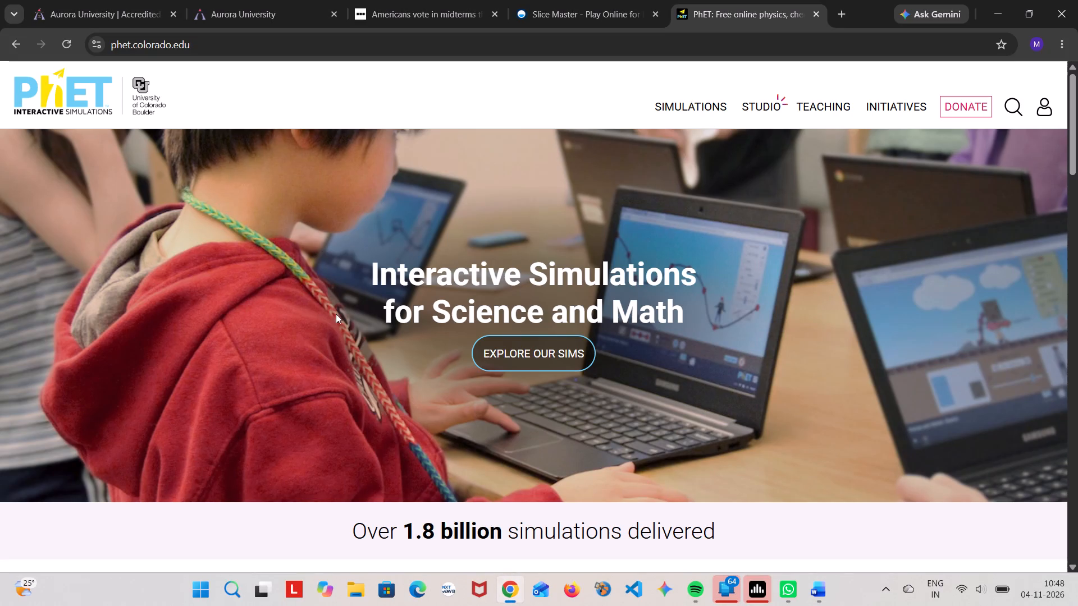
scroll(327, 263, "down", 4)
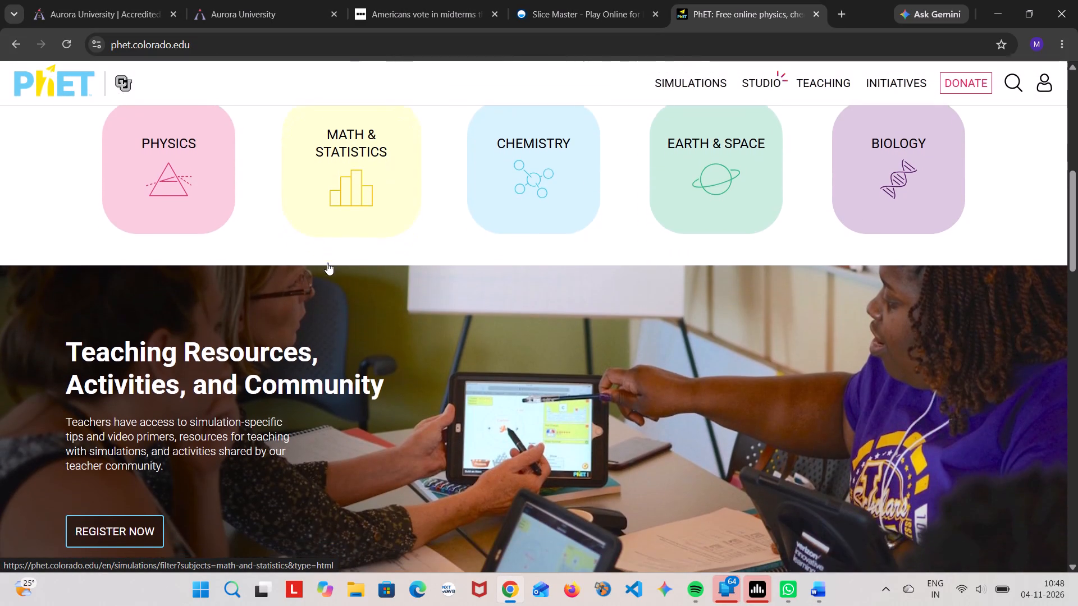
left_click(138, 138)
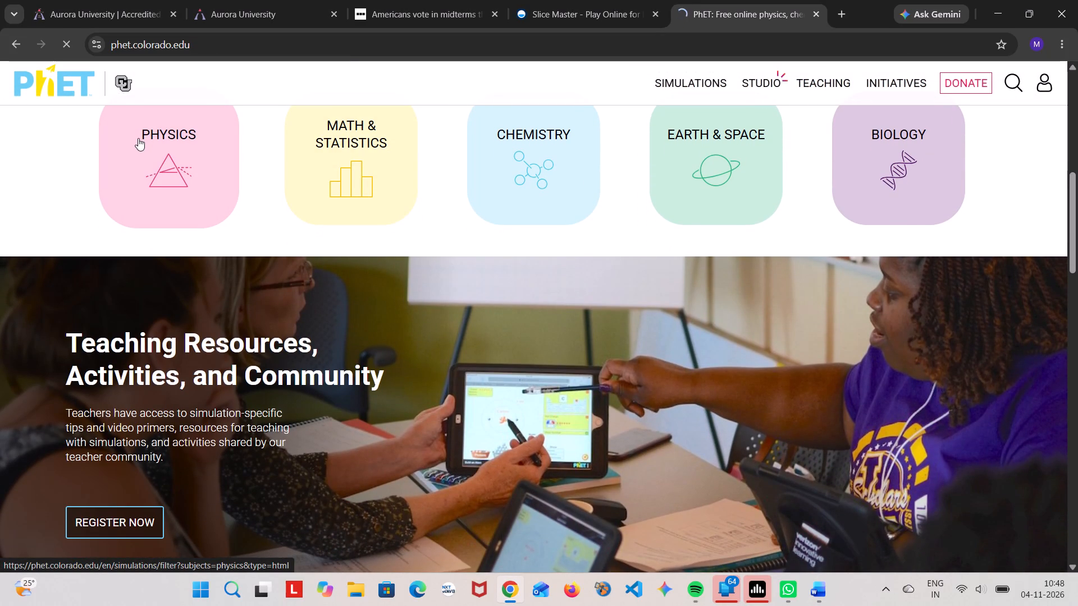
left_click(138, 138)
left_click(138, 138)
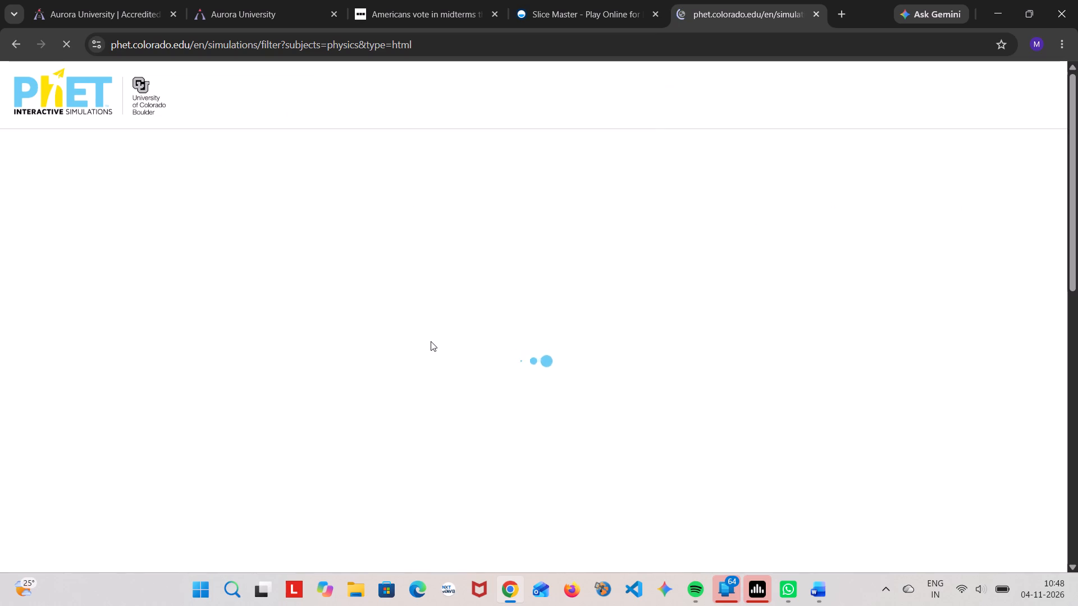
scroll(431, 341, "right", 1)
scroll(468, 315, "right", 1)
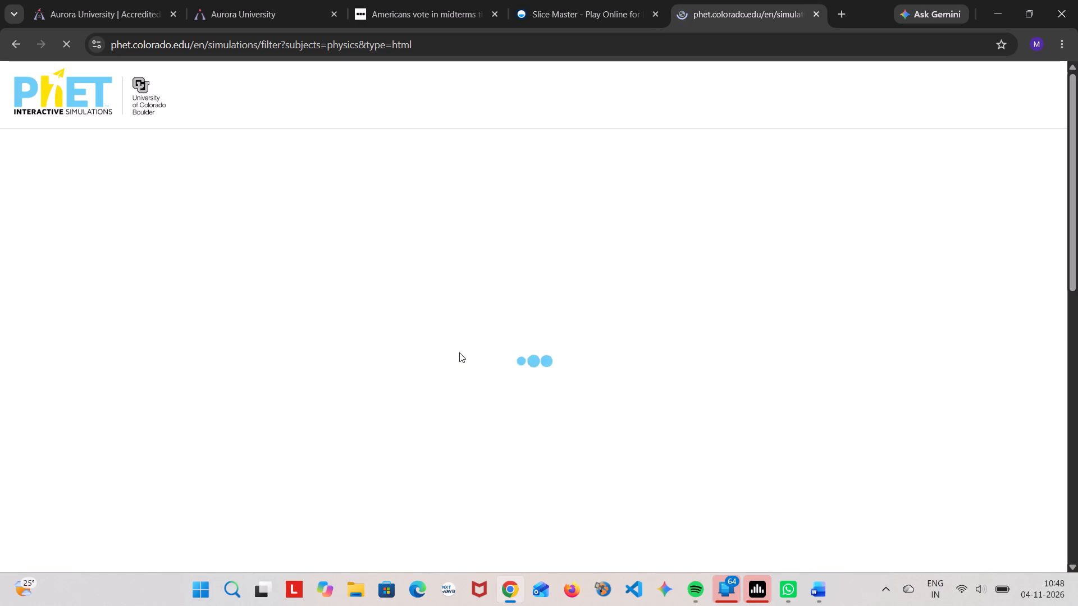
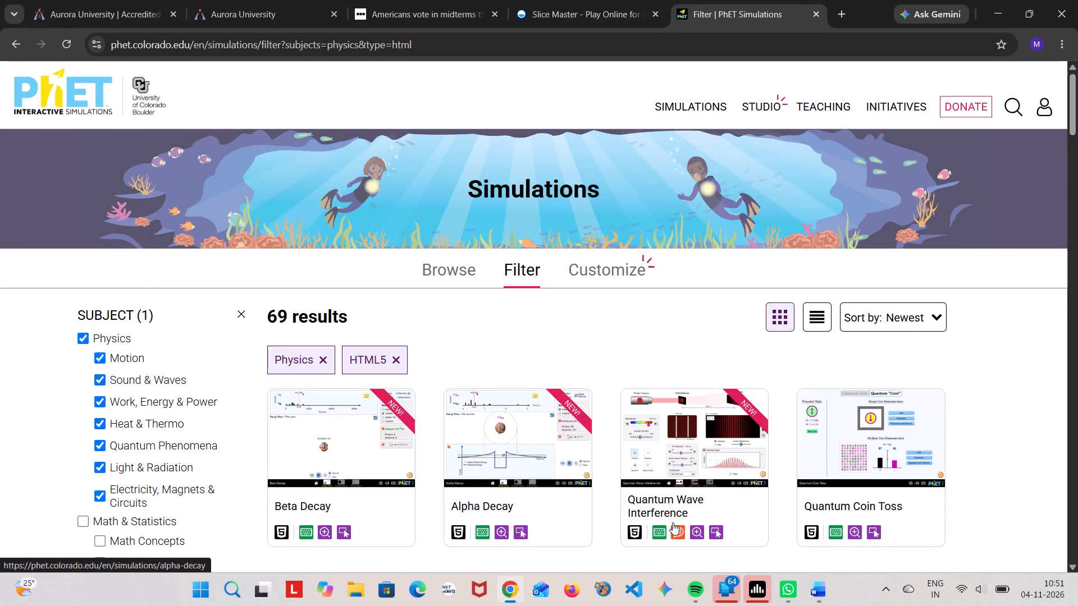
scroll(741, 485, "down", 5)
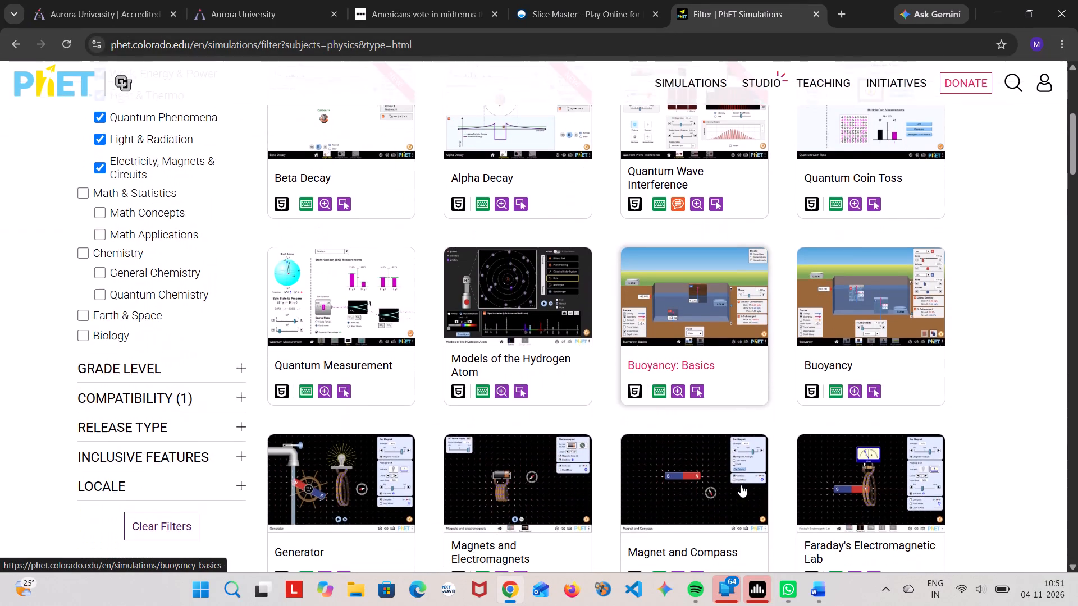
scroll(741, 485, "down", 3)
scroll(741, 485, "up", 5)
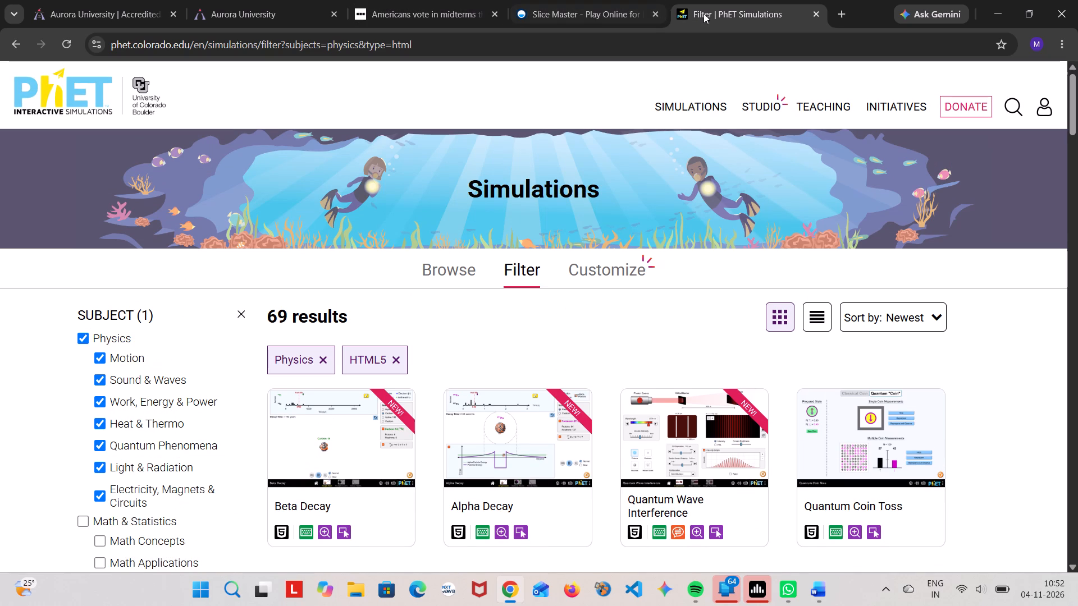
Search Google in a new browser tab for "youngs double slit experiment class 12".
left_click(844, 13)
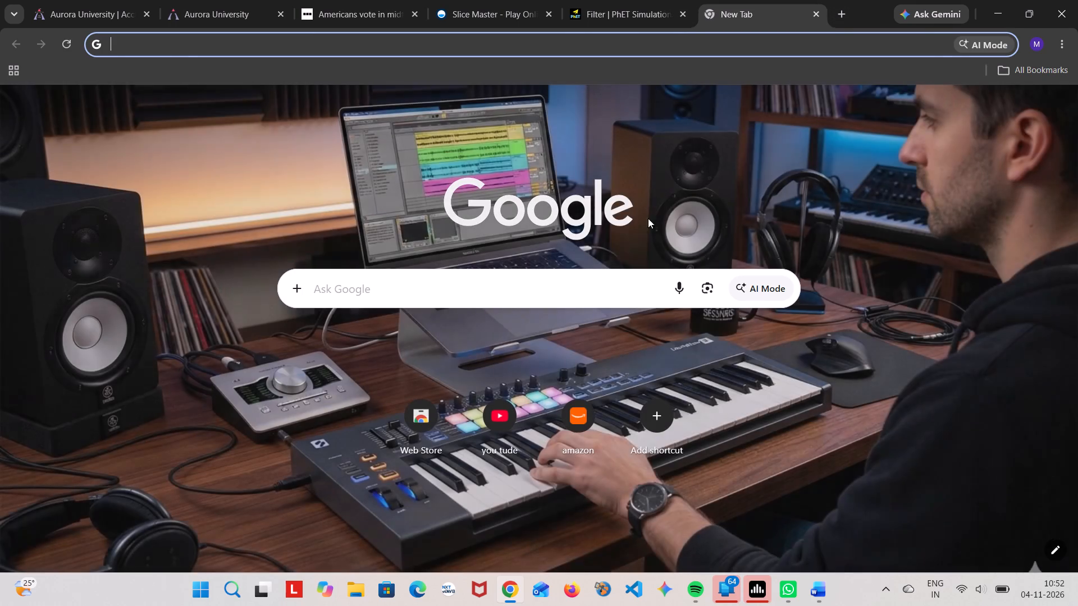
left_click(594, 286)
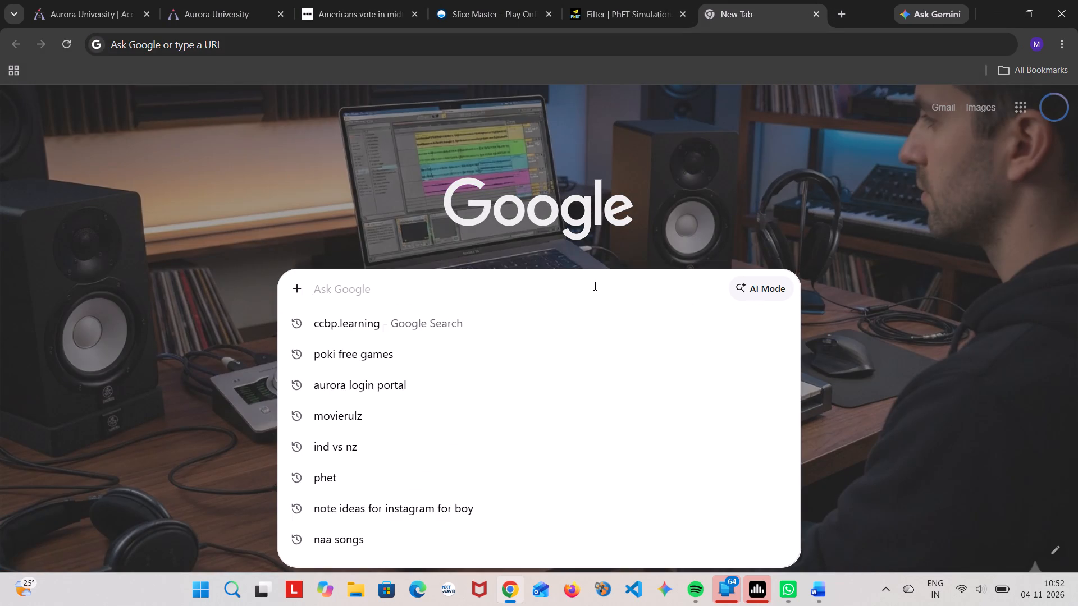
type("youn")
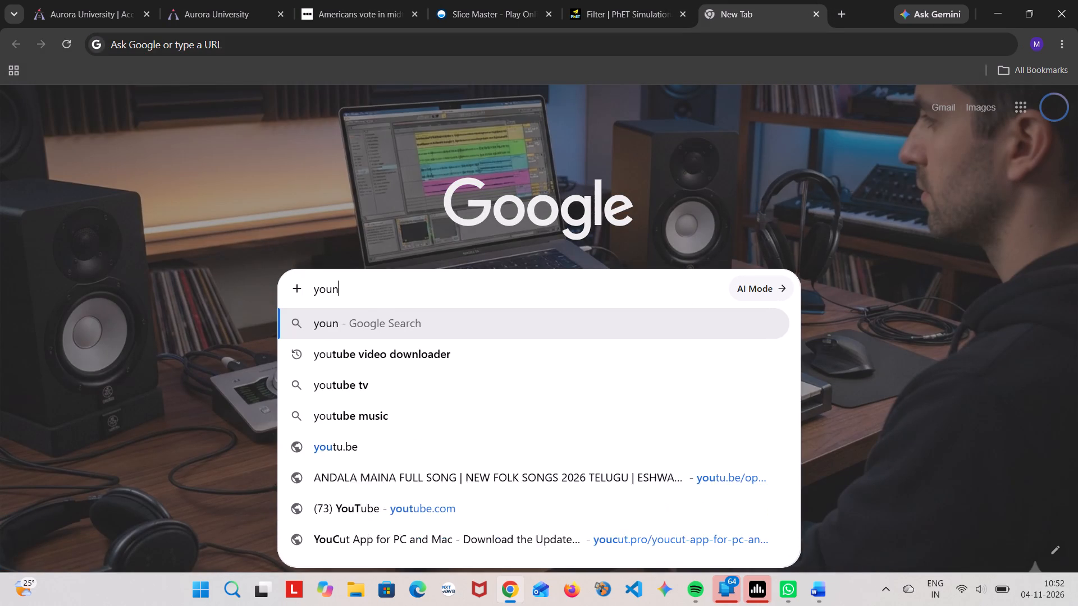
type("gs")
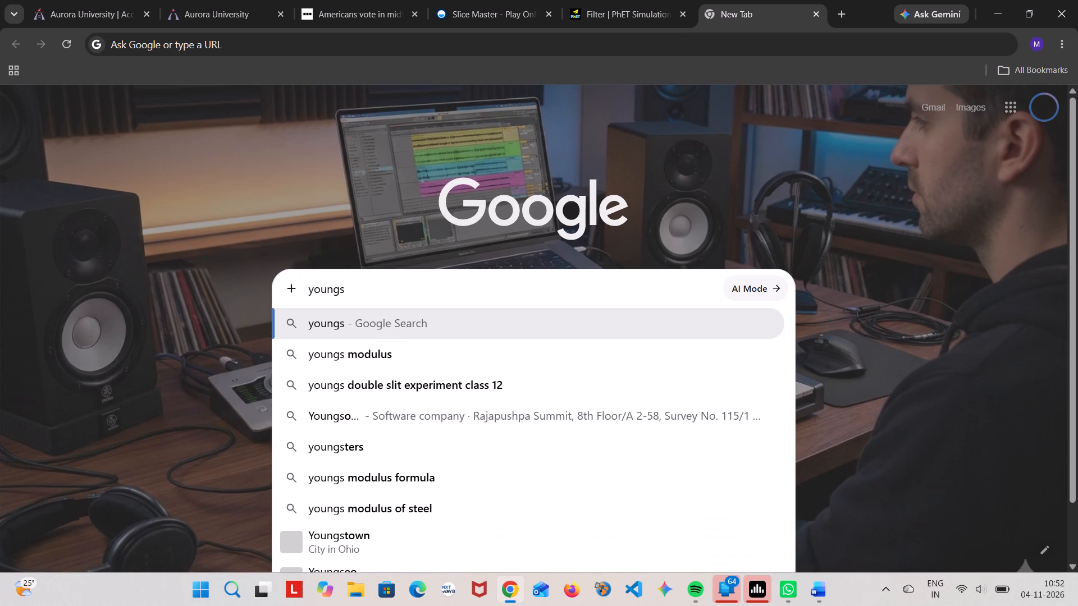
key("space")
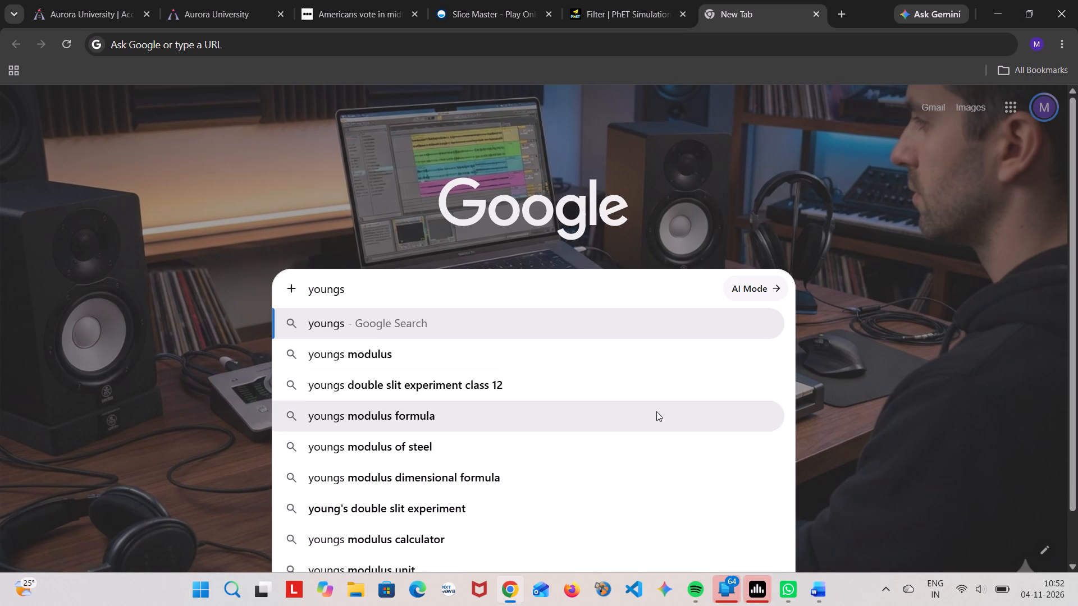
left_click(613, 381)
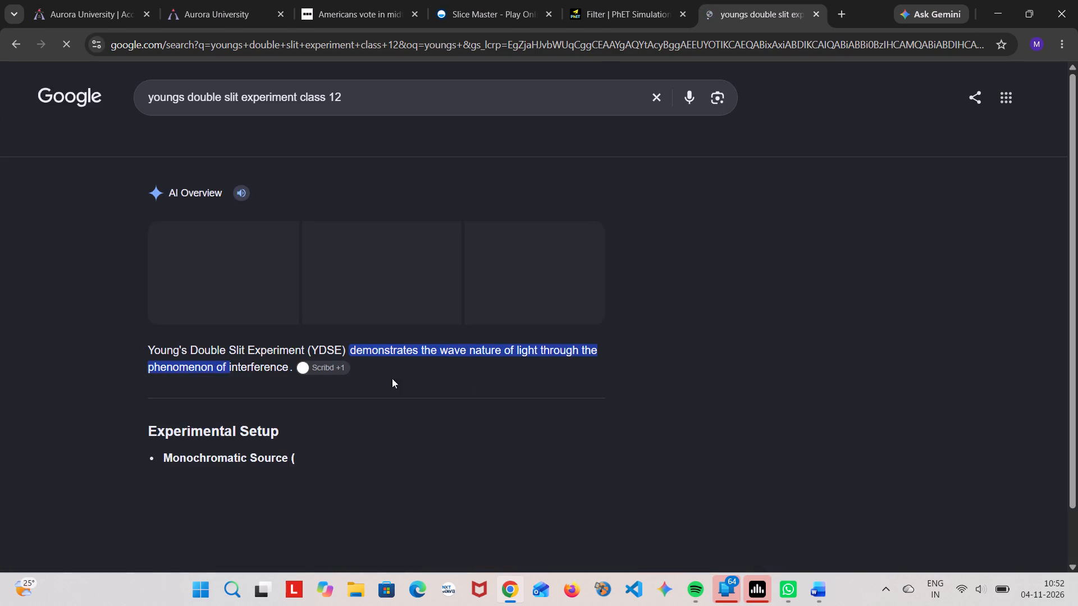
Look through the search results for a usable Young's double slit experiment resource.
scroll(379, 377, "down", 5)
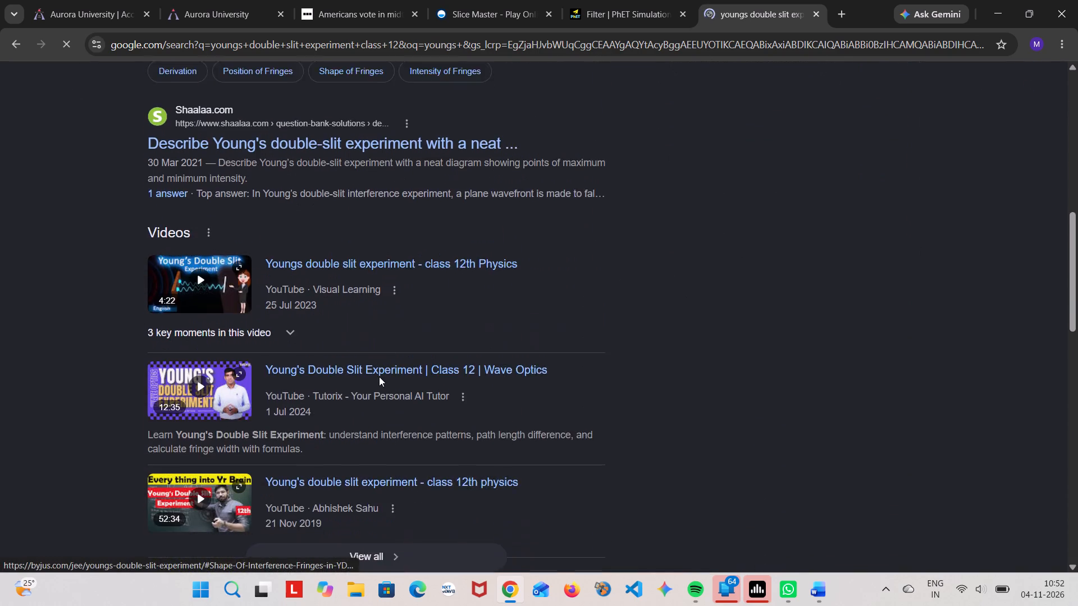
scroll(379, 377, "down", 2)
scroll(379, 377, "up", 3)
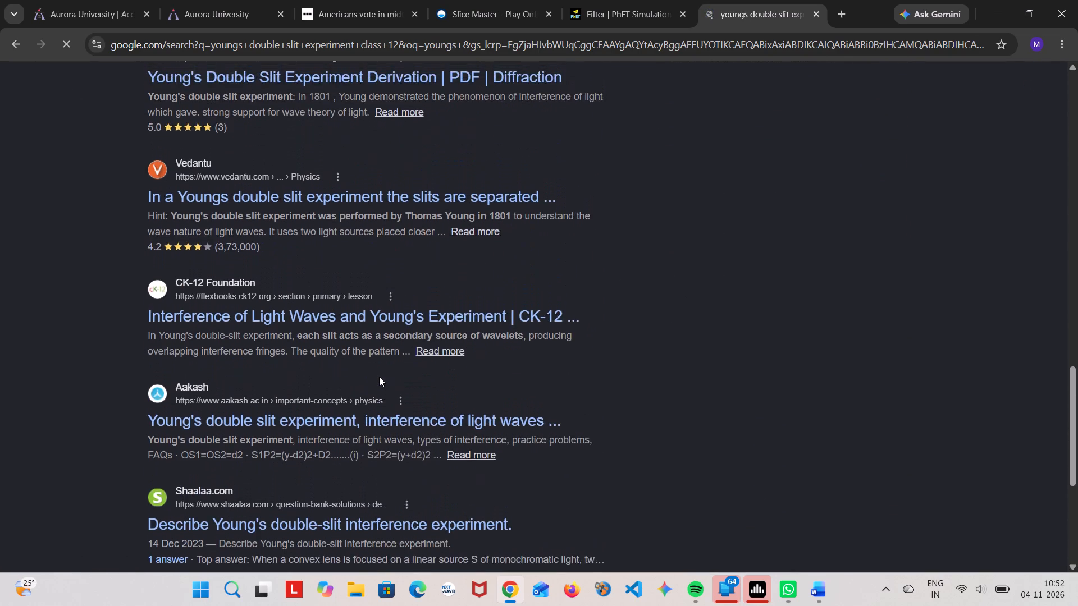
scroll(379, 377, "up", 7)
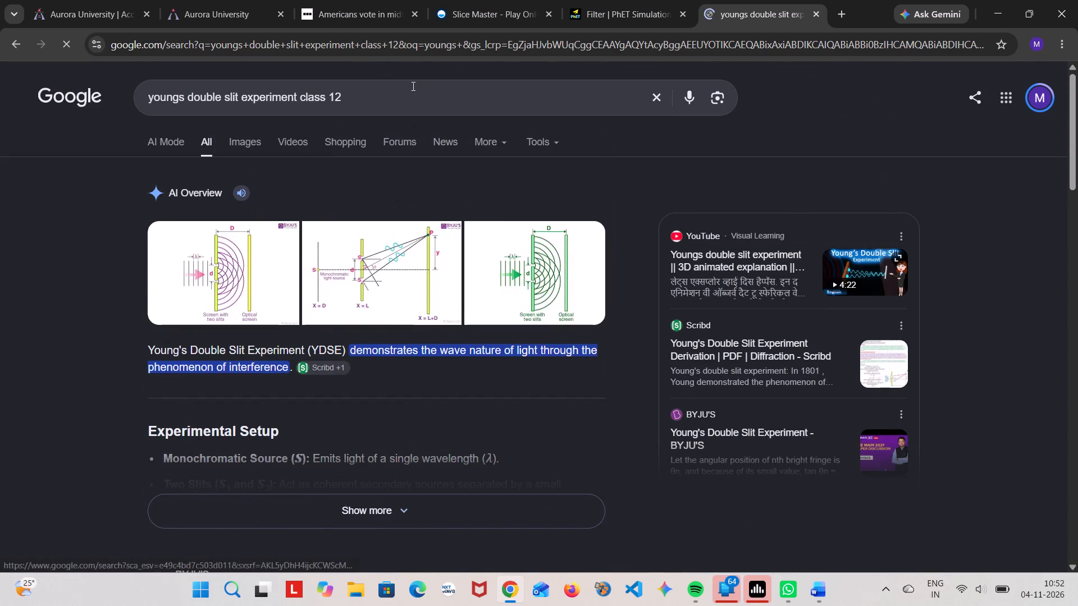
Change the Google search to "youngs double slit experiment simulation" and open PhET's Wave Interference result.
left_click(414, 82)
key("BackSpace")
key("BackSpace")
key("BackSpace")
key("BackSpace")
key("BackSpace")
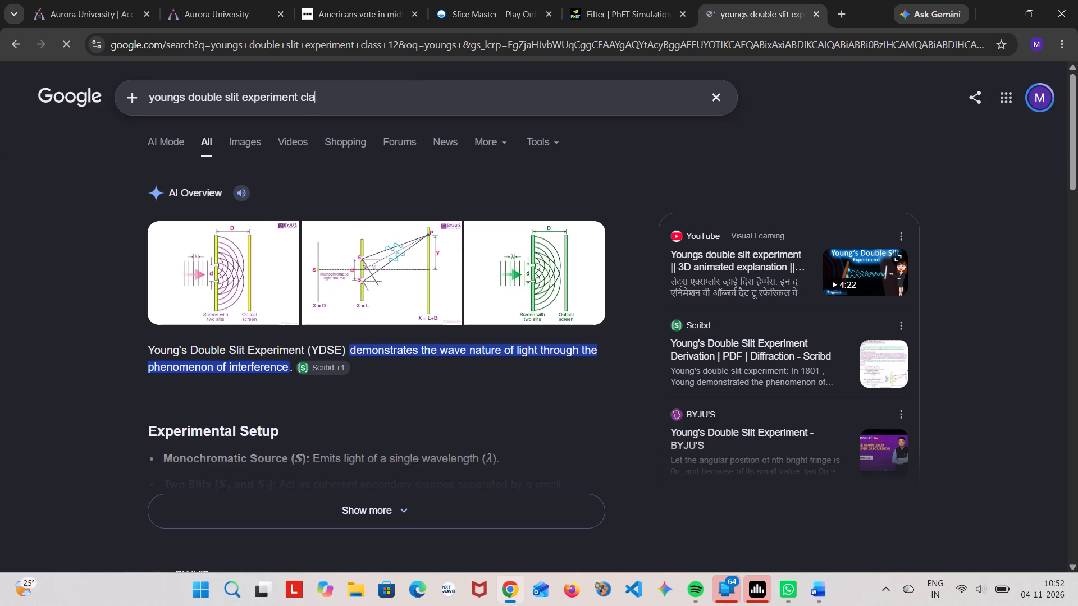
key("BackSpace")
key("BackSpace")
key("BackSpace")
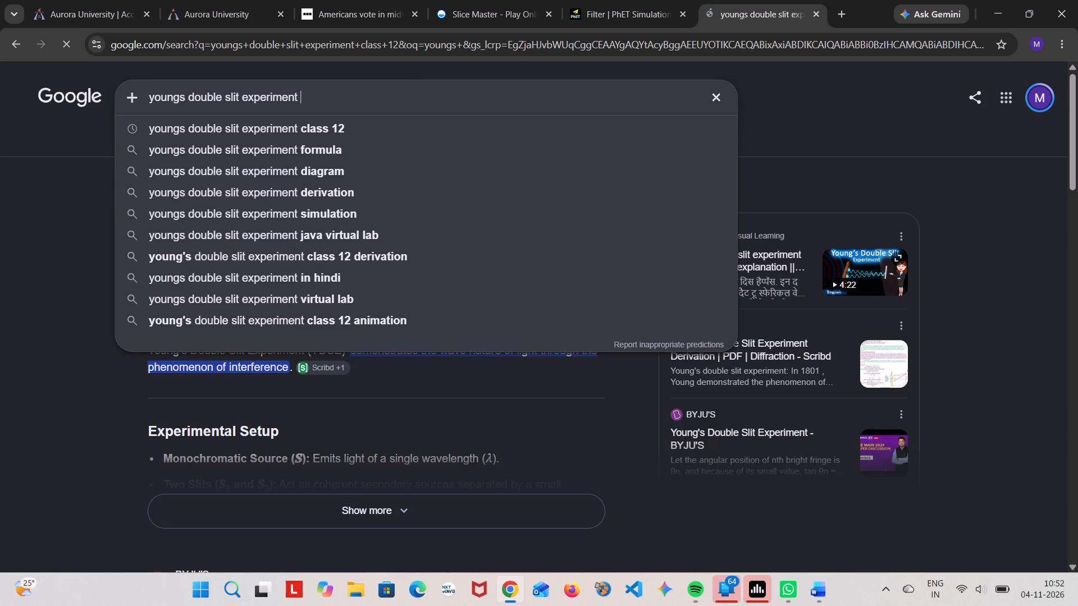
left_click(418, 217)
scroll(418, 217, "down", 1)
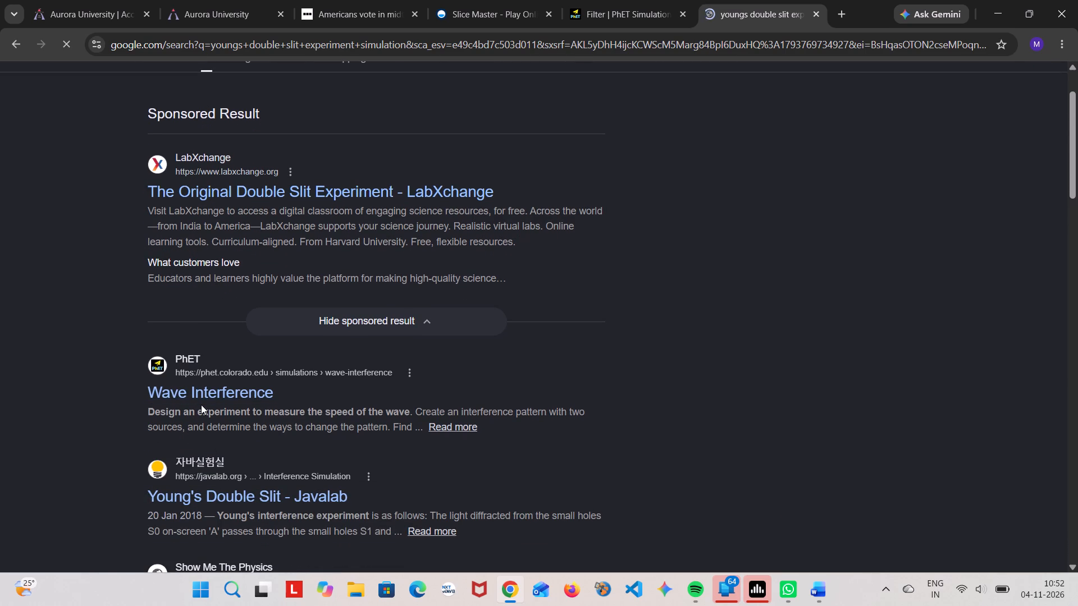
left_click(202, 385)
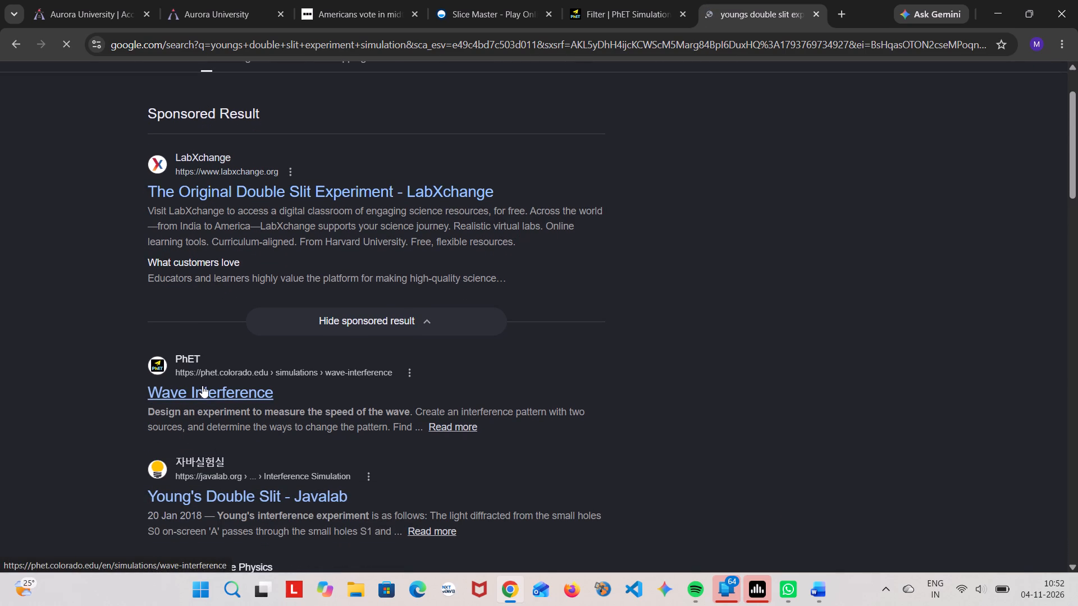
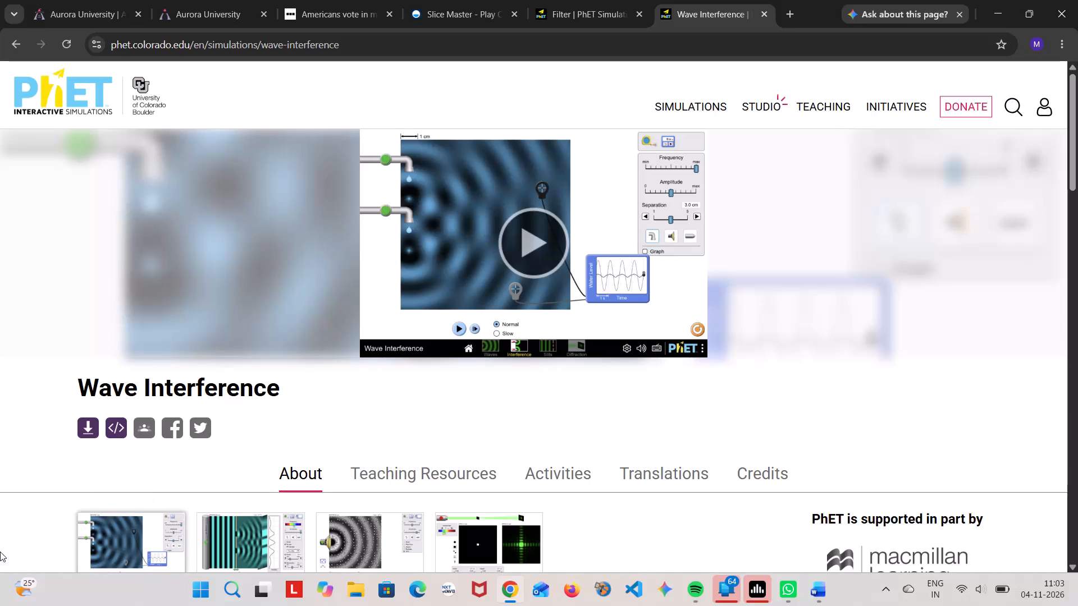
Look through the Wave Interference page's overview, including its topics, sample learning goals and available simulation categories.
scroll(520, 390, "down", 6)
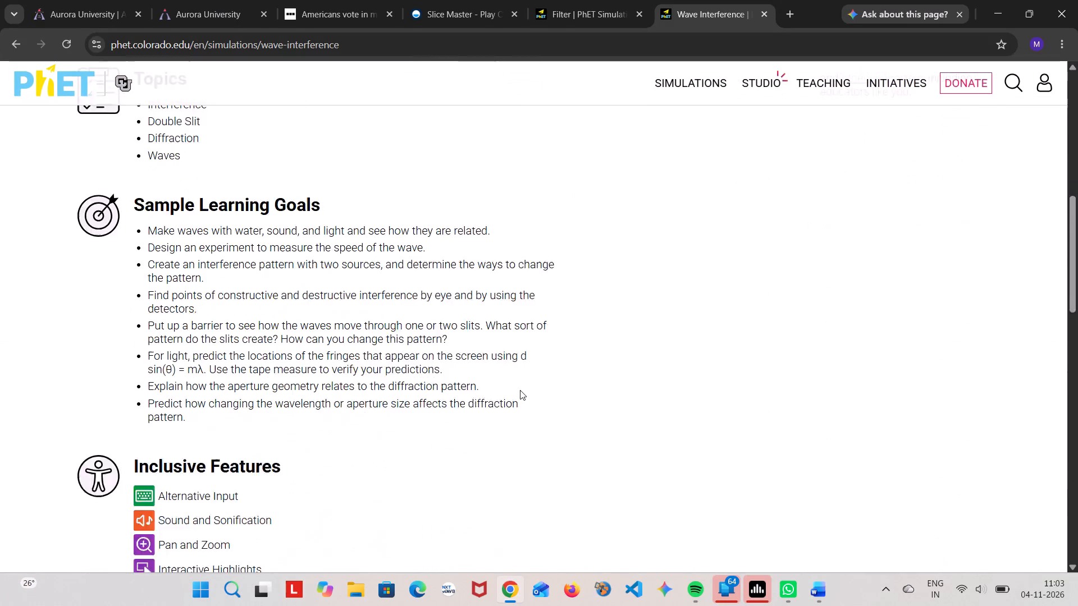
scroll(520, 390, "down", 3)
scroll(520, 390, "up", 10)
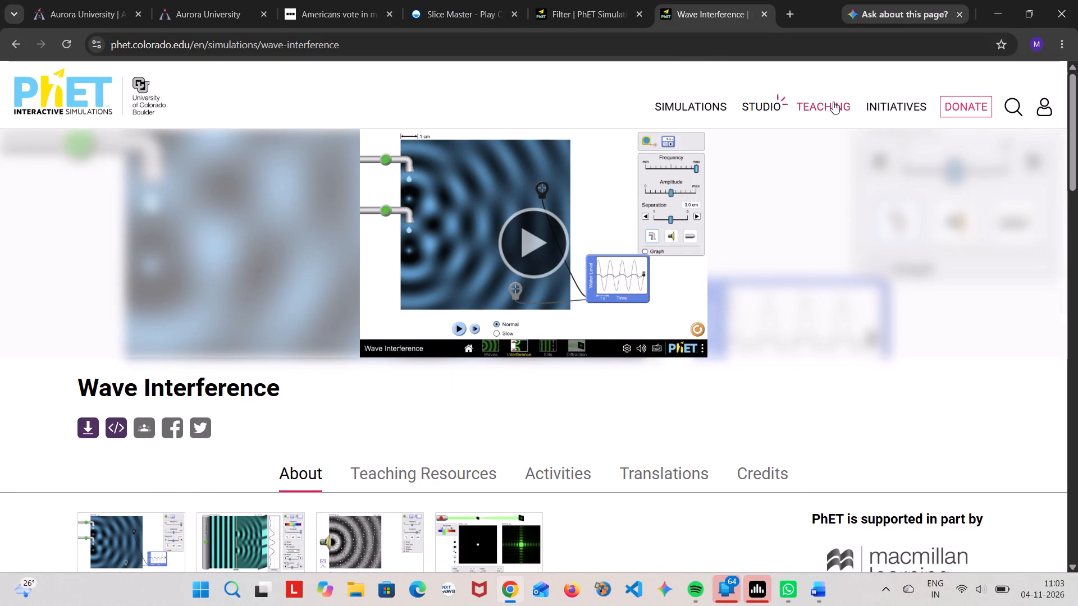
left_click(686, 96)
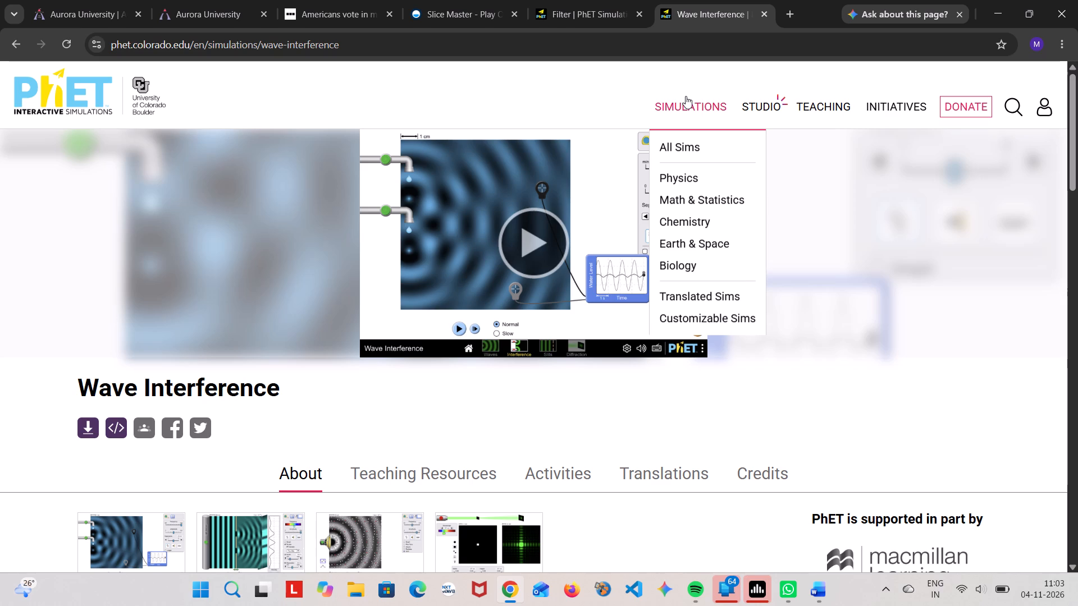
scroll(446, 365, "up", 3)
scroll(363, 241, "up", 4)
scroll(481, 443, "down", 1)
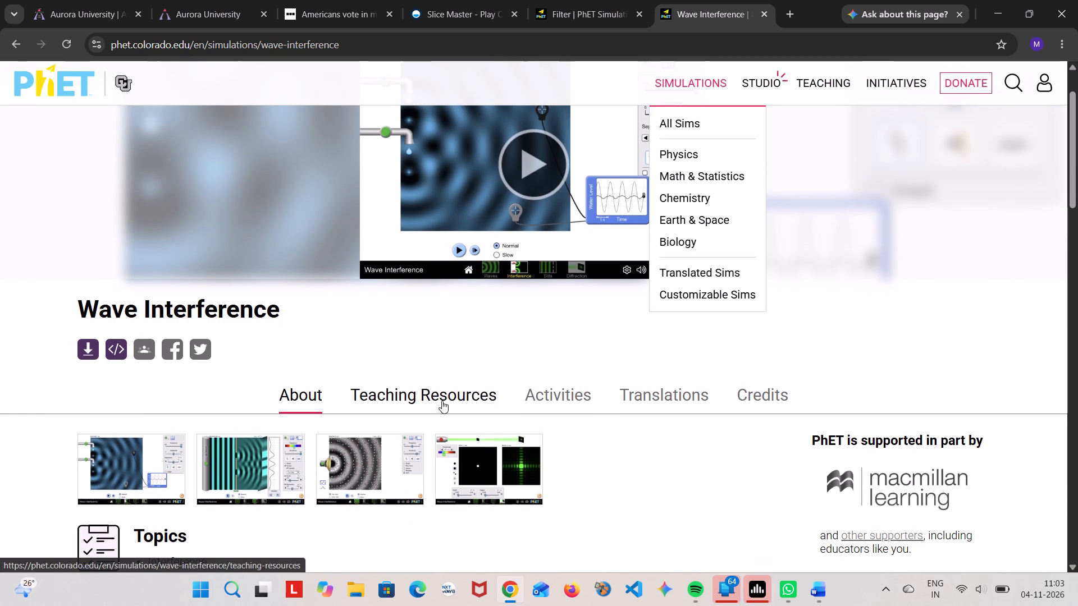
Open the Wave Interference activities and look through the teacher-submitted activities and related simulations for double slit material.
left_click(580, 395)
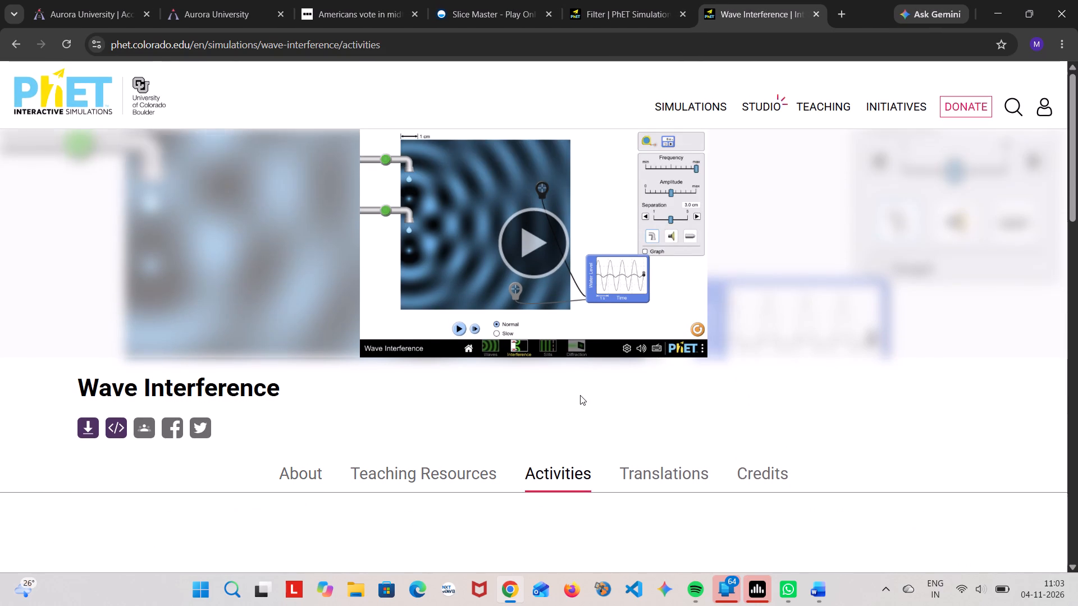
scroll(580, 395, "down", 3)
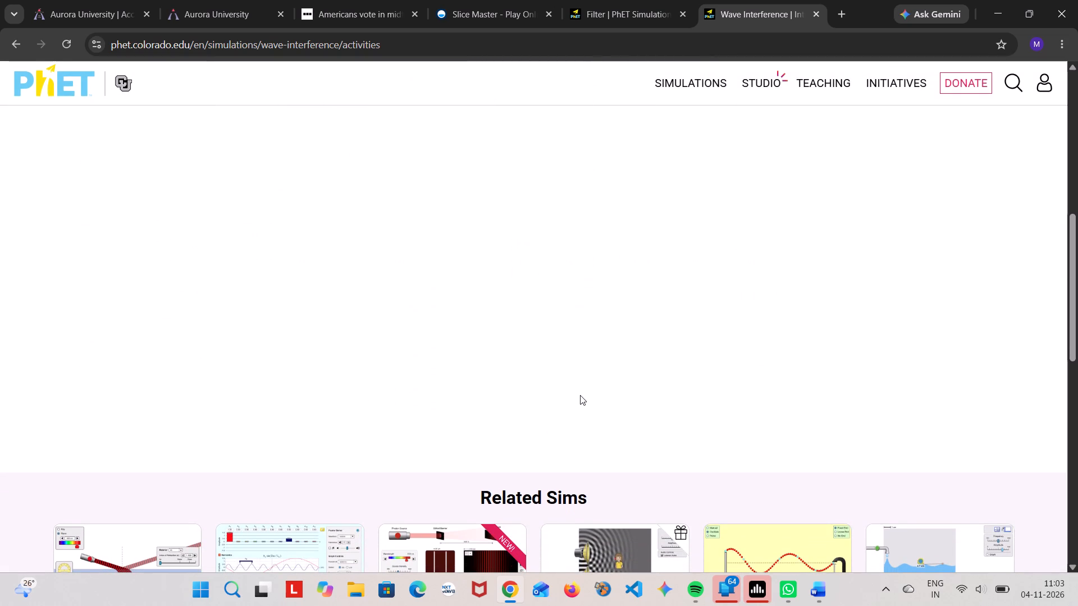
scroll(580, 395, "down", 1)
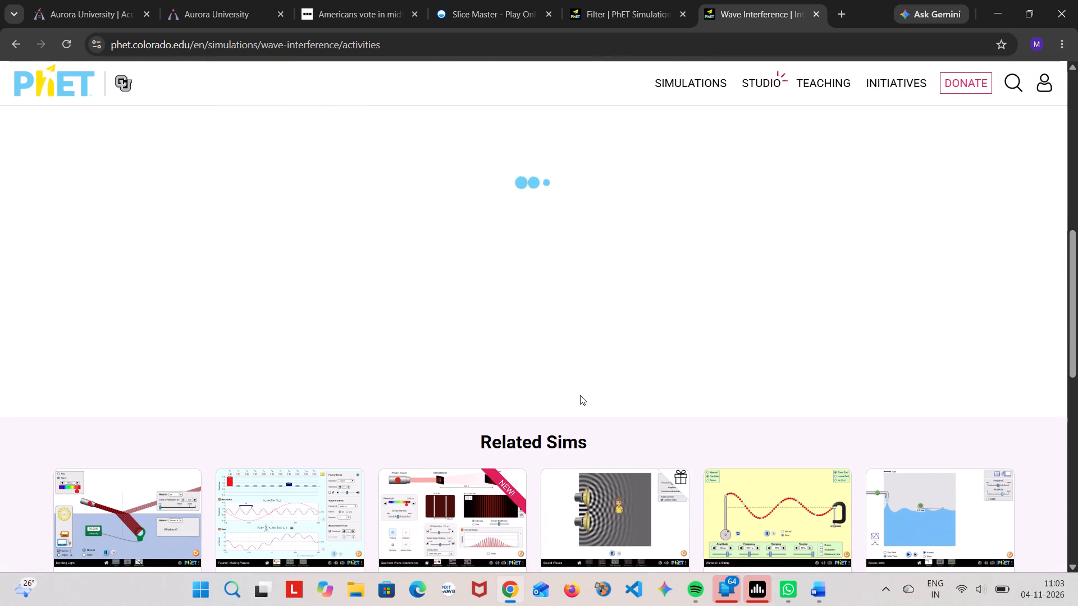
scroll(580, 395, "down", 1)
scroll(633, 495, "left", 2)
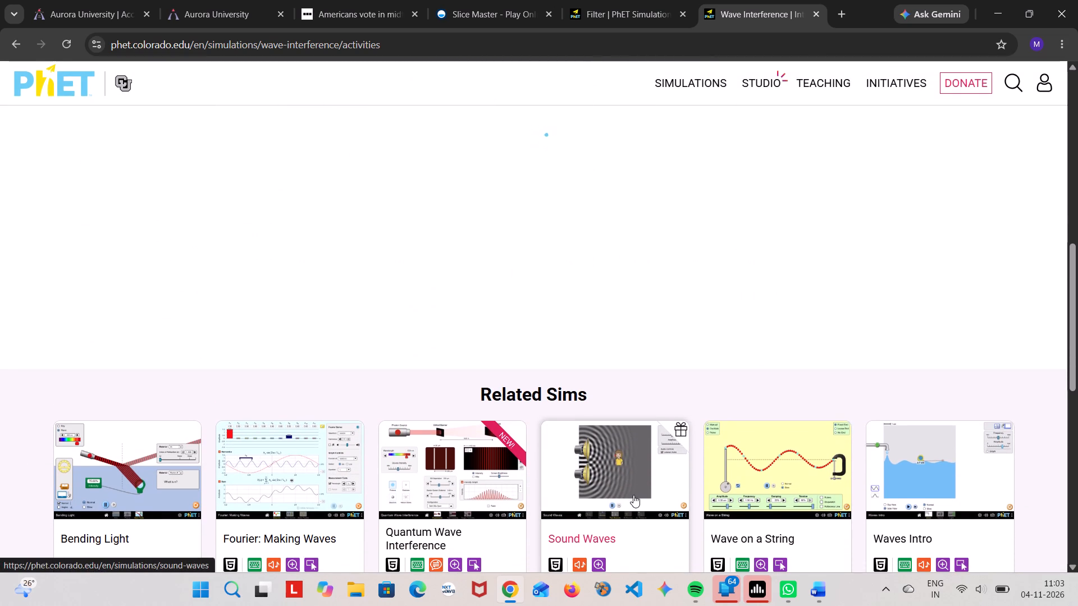
scroll(633, 495, "left", 1)
scroll(633, 495, "down", 3)
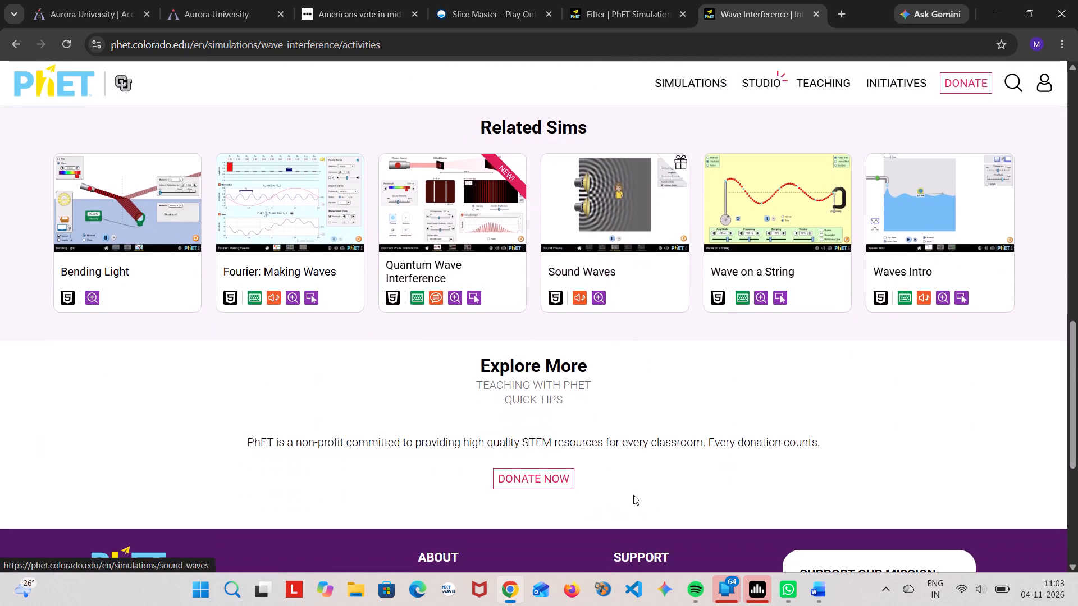
scroll(633, 495, "up", 1)
scroll(633, 495, "down", 3)
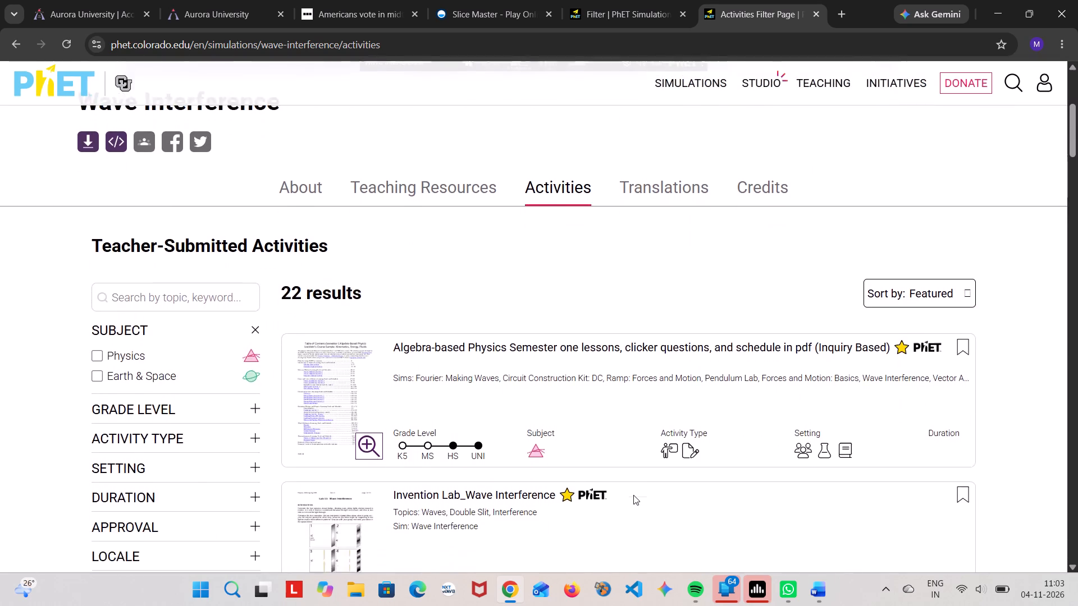
scroll(633, 495, "down", 1)
scroll(633, 495, "left", 1)
scroll(633, 495, "down", 1)
scroll(633, 495, "up", 2)
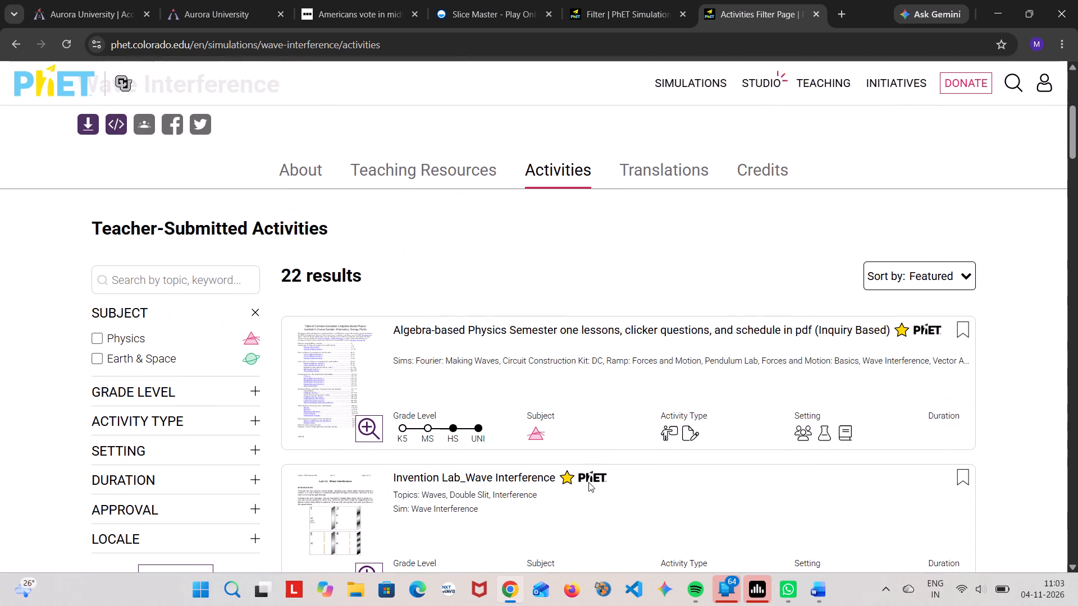
left_click(193, 330)
scroll(508, 408, "down", 1)
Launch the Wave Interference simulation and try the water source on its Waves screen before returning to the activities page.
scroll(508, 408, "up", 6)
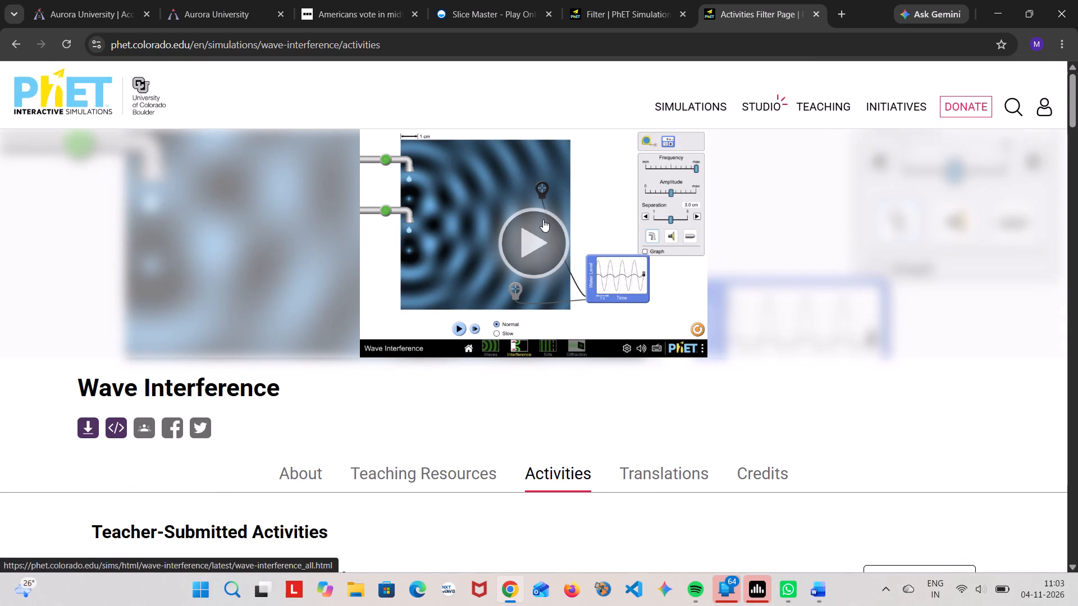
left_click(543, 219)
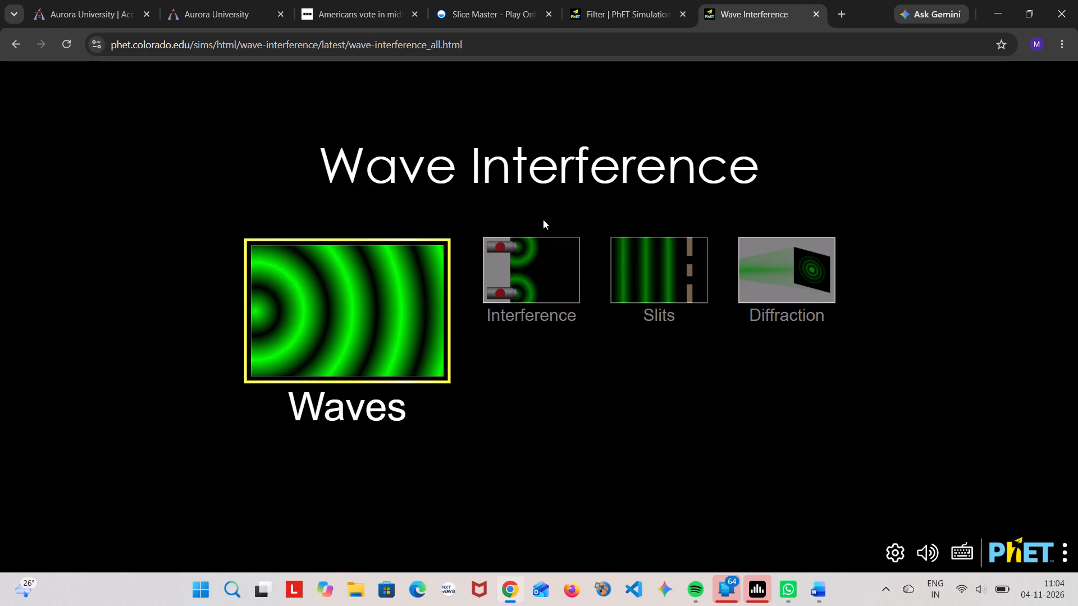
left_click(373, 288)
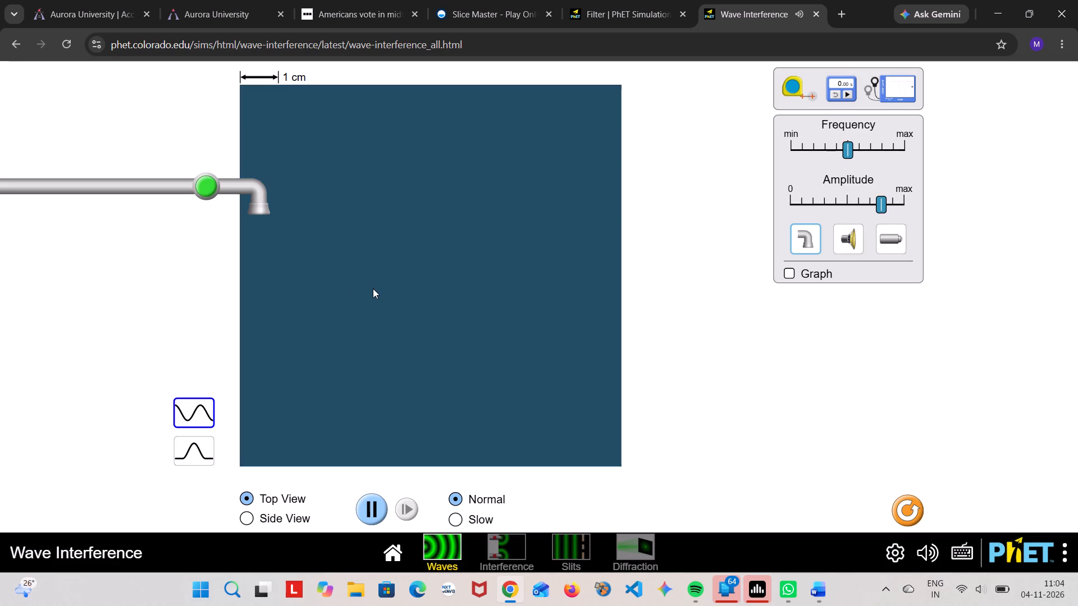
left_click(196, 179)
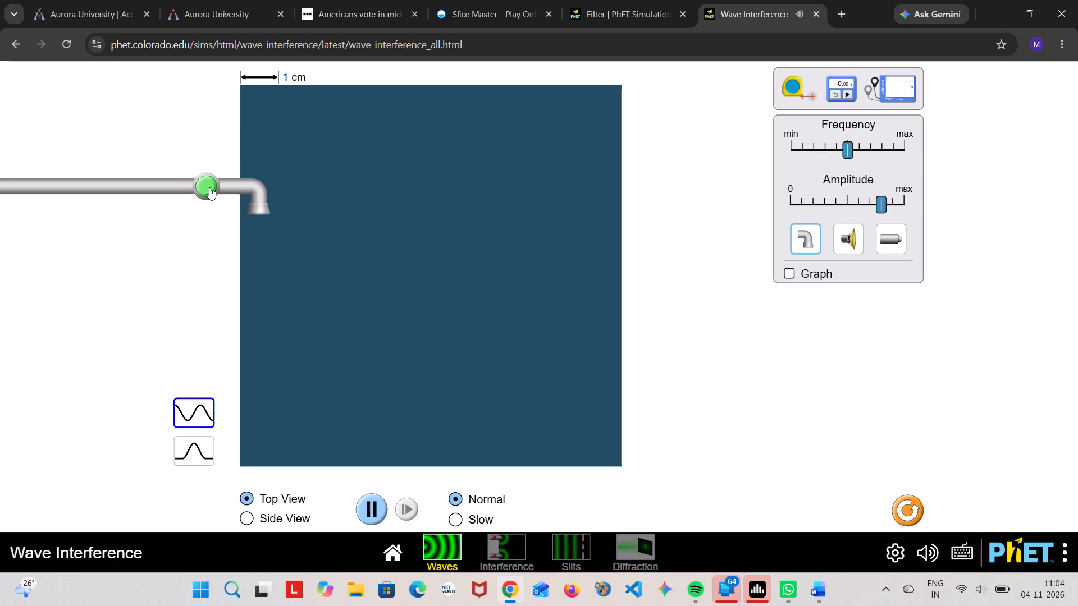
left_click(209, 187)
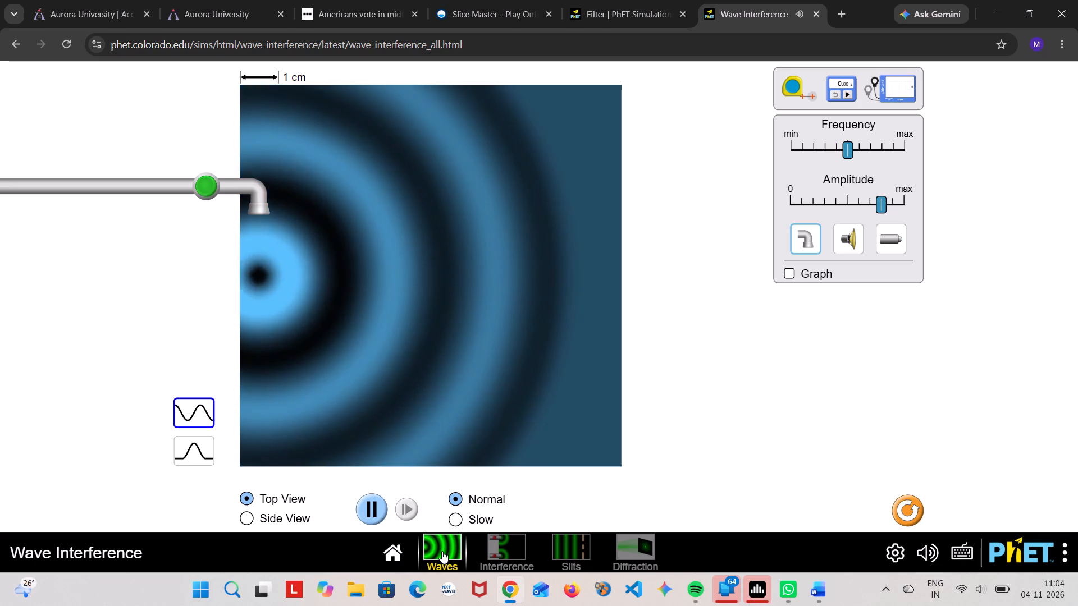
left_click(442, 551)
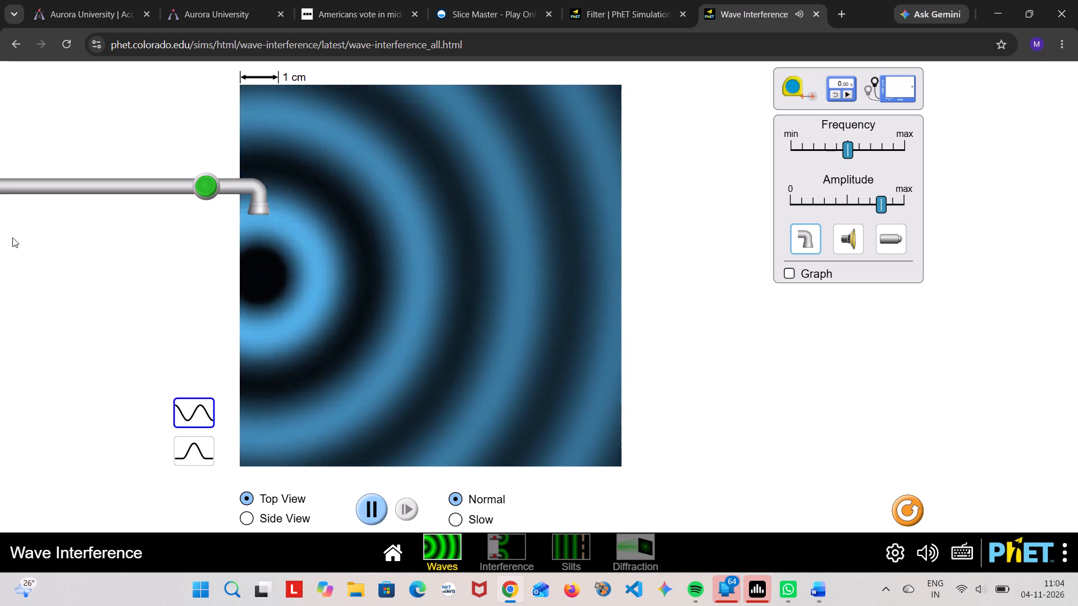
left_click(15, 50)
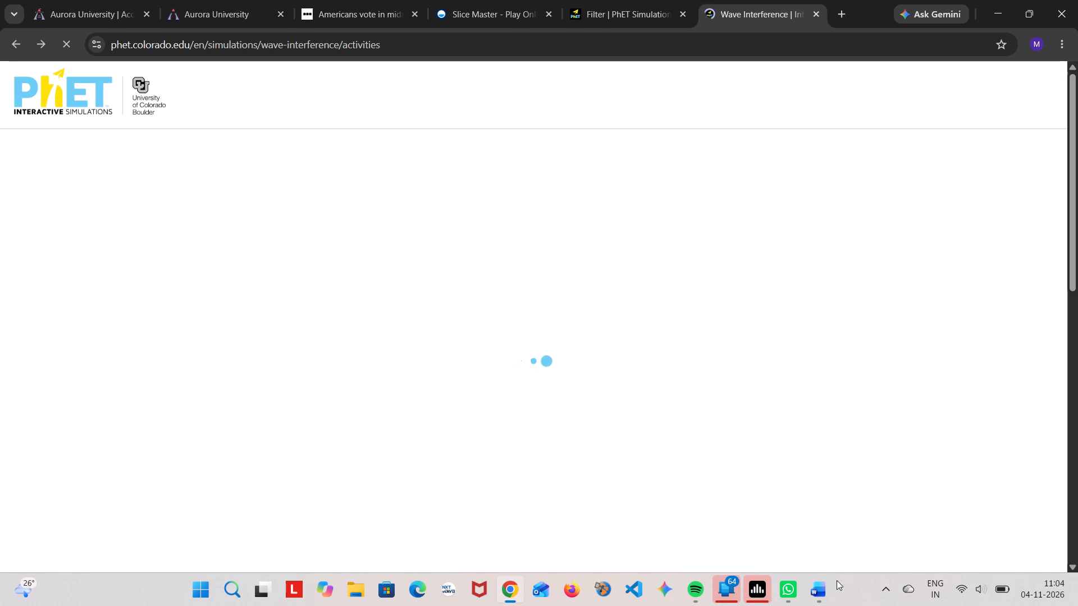
Switch to the Word lab report and review its student details, procedure, data table, result, discussion, conclusion and viva voce questions.
left_click(821, 582)
scroll(493, 276, "up", 3)
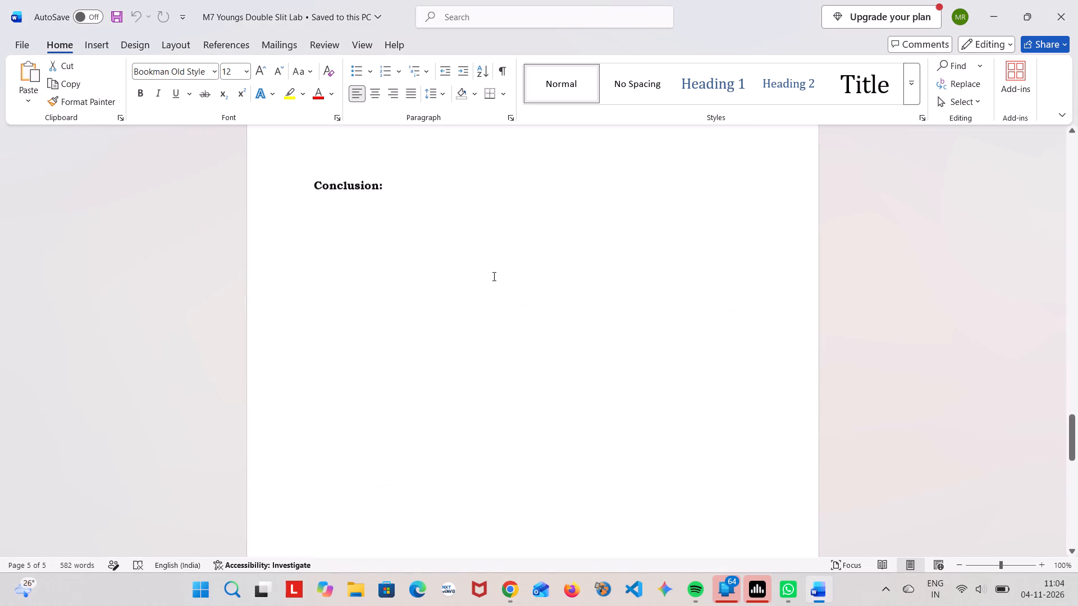
scroll(493, 276, "up", 5)
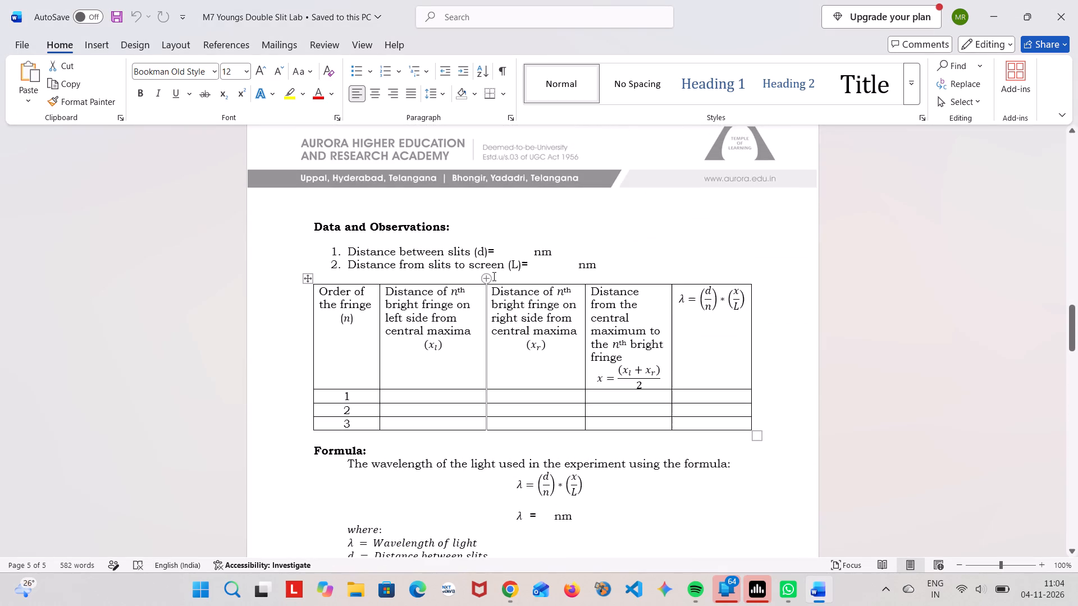
scroll(493, 276, "up", 6)
scroll(493, 276, "down", 3)
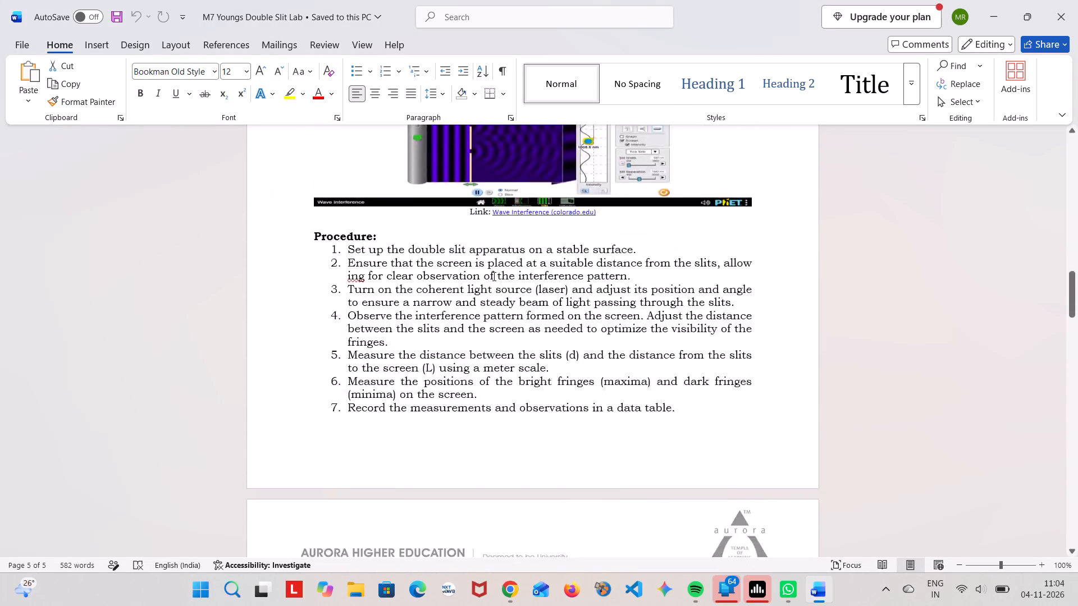
scroll(493, 276, "down", 1)
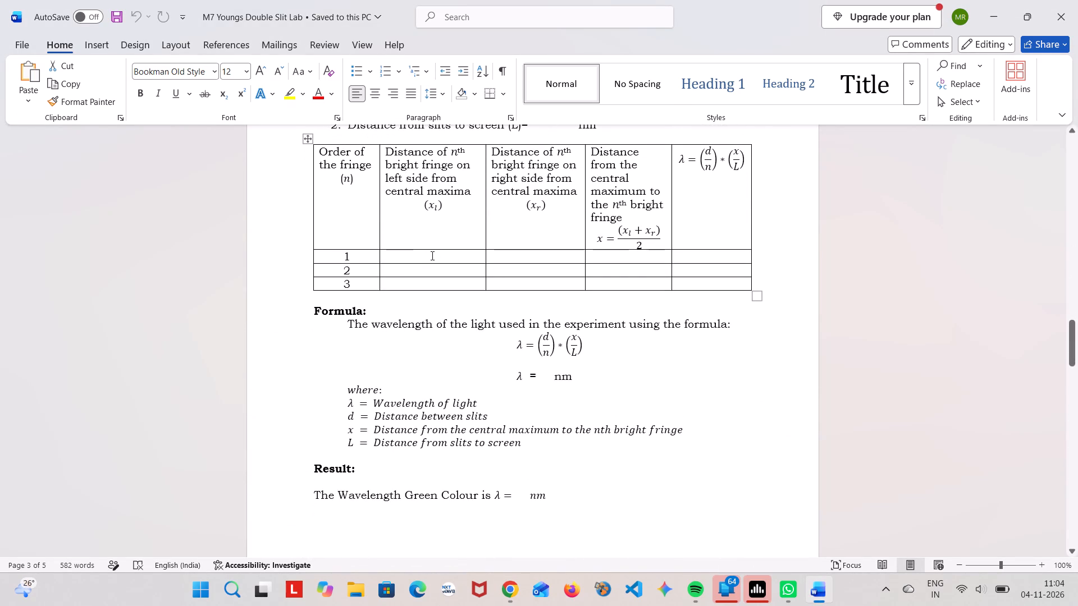
scroll(431, 258, "up", 4)
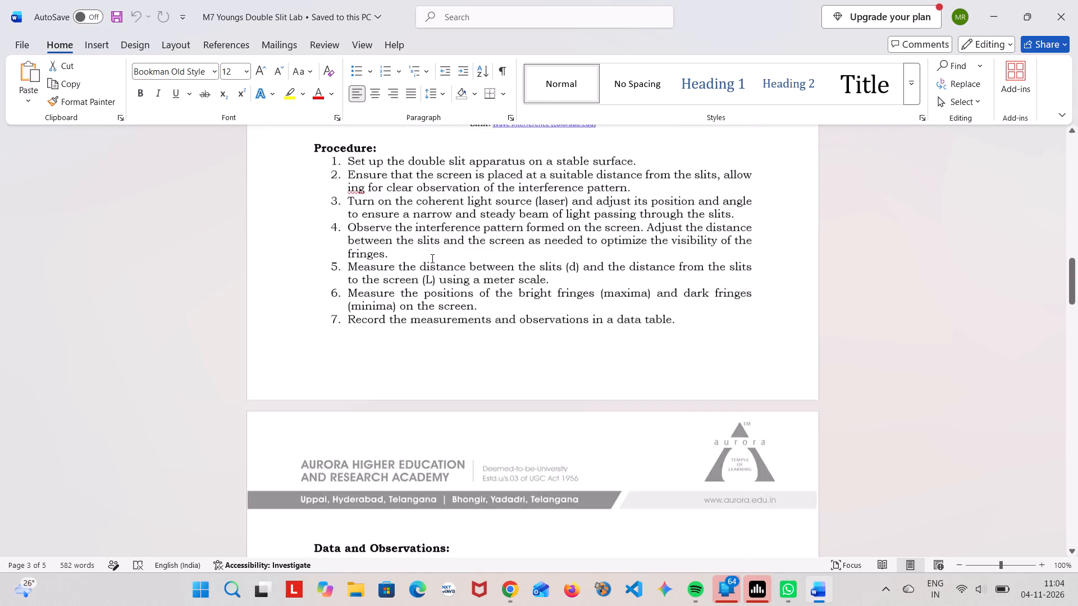
scroll(431, 258, "up", 5)
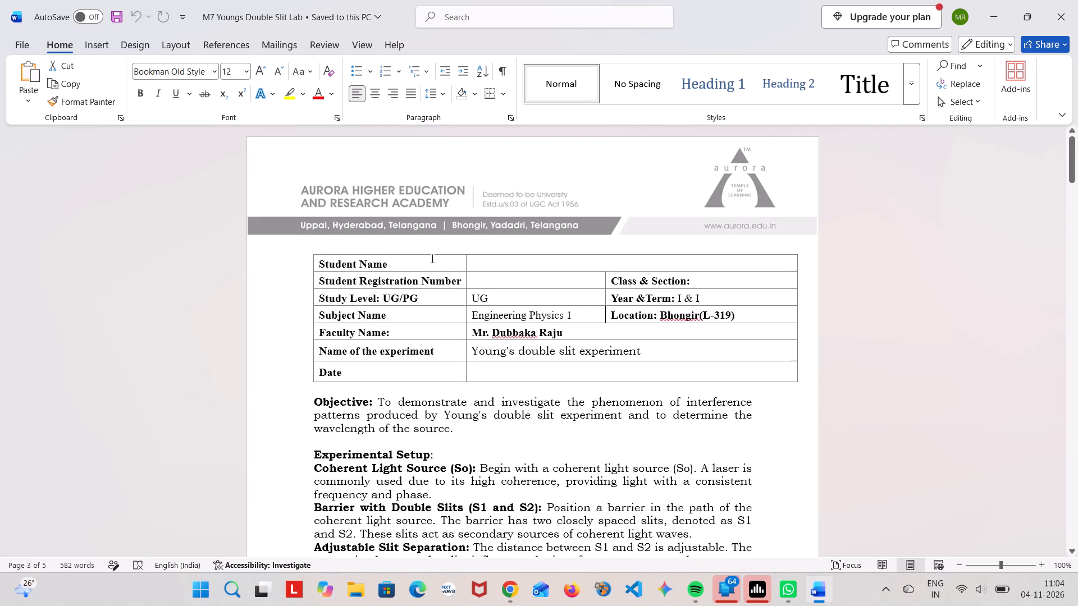
scroll(431, 258, "up", 2)
scroll(431, 258, "down", 6)
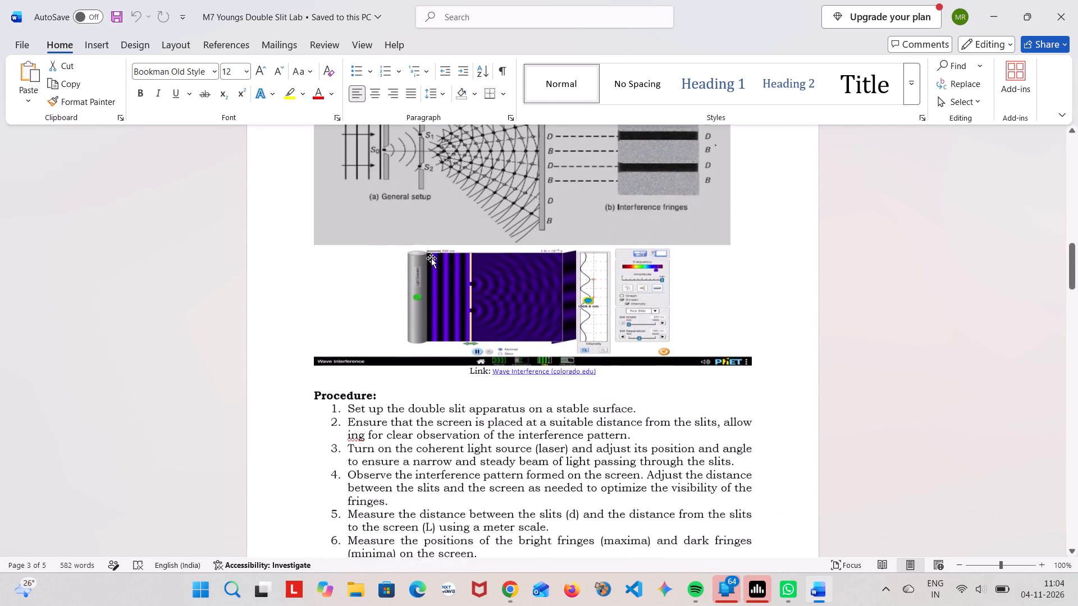
scroll(431, 258, "down", 5)
scroll(431, 258, "up", 1)
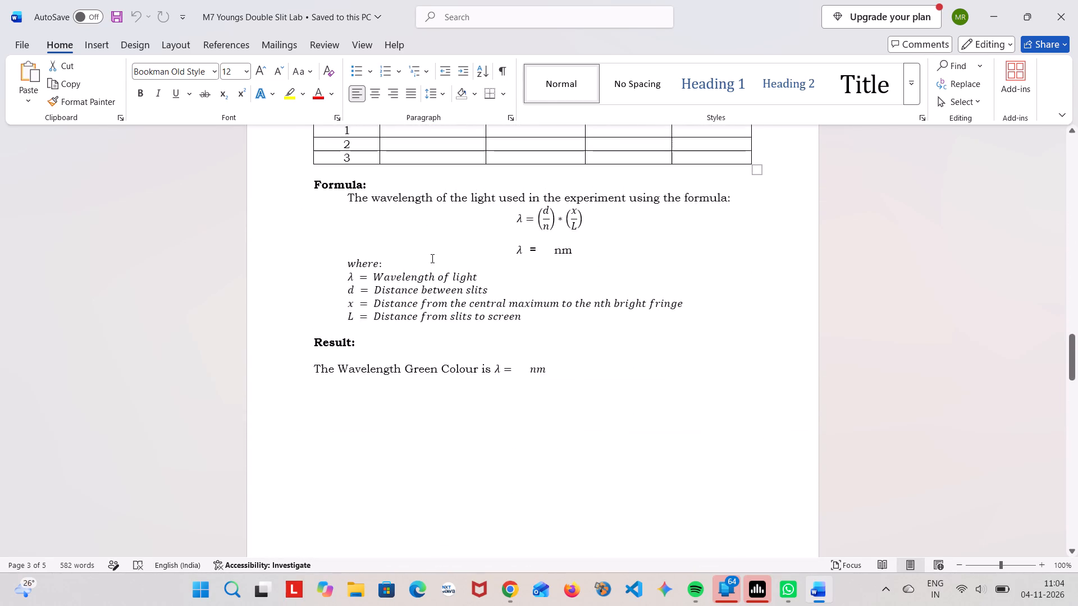
scroll(431, 258, "up", 3)
scroll(431, 258, "down", 5)
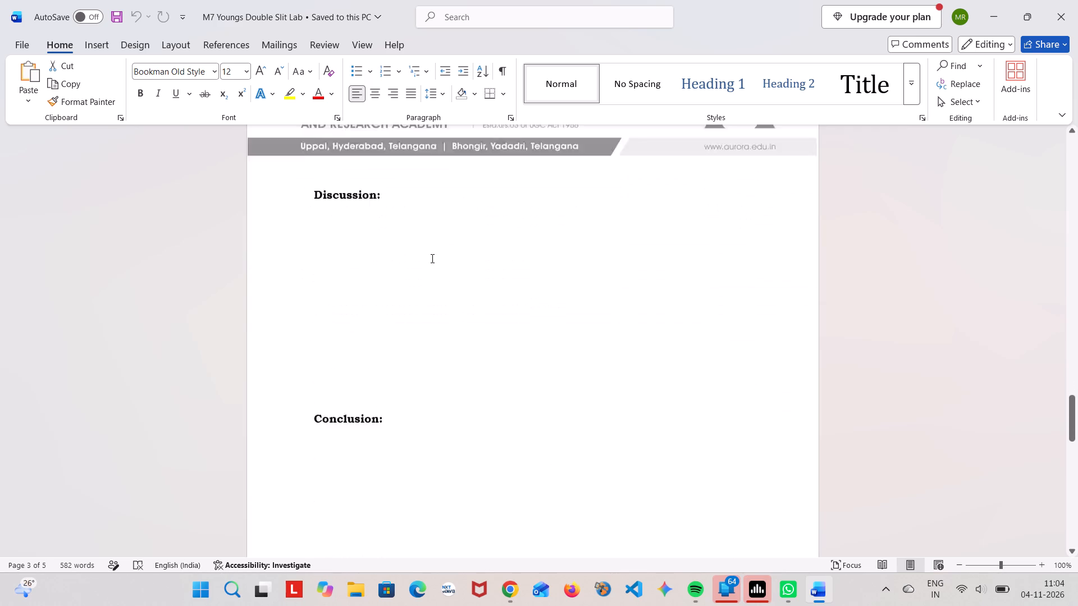
scroll(431, 258, "down", 6)
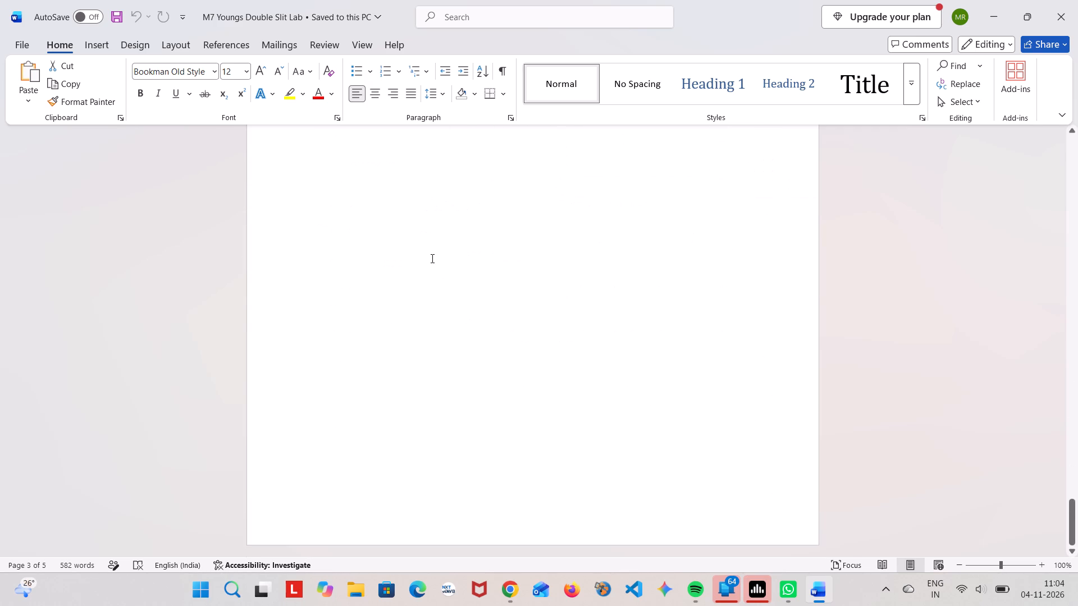
scroll(431, 258, "up", 2)
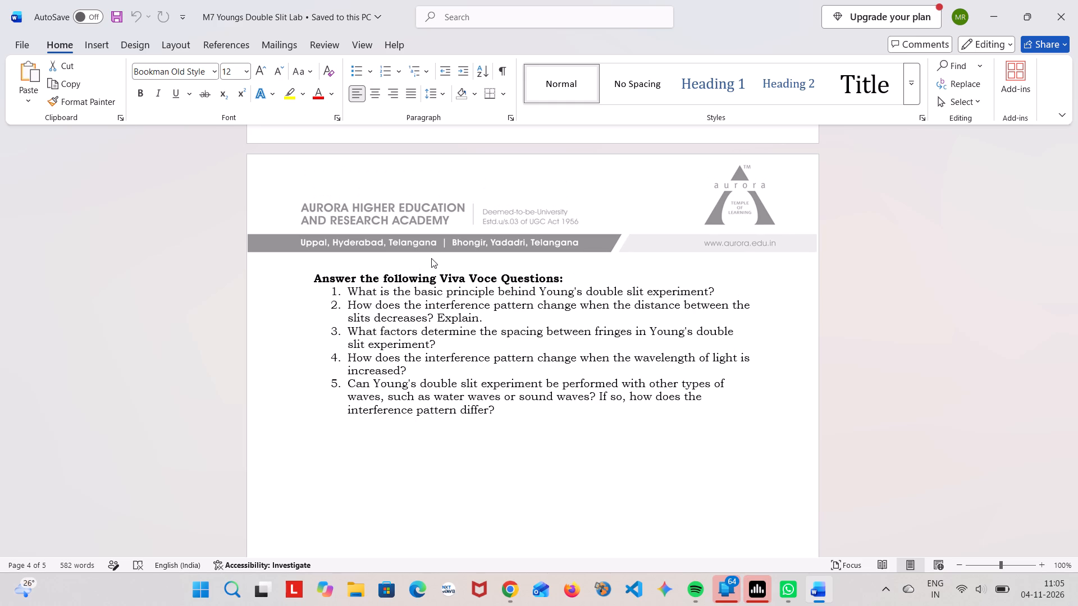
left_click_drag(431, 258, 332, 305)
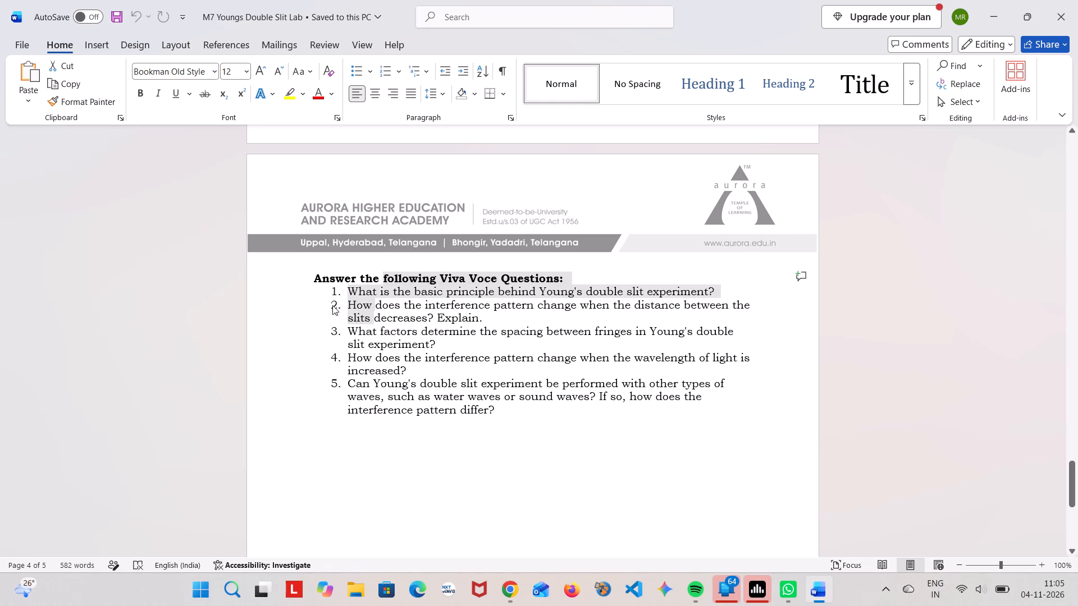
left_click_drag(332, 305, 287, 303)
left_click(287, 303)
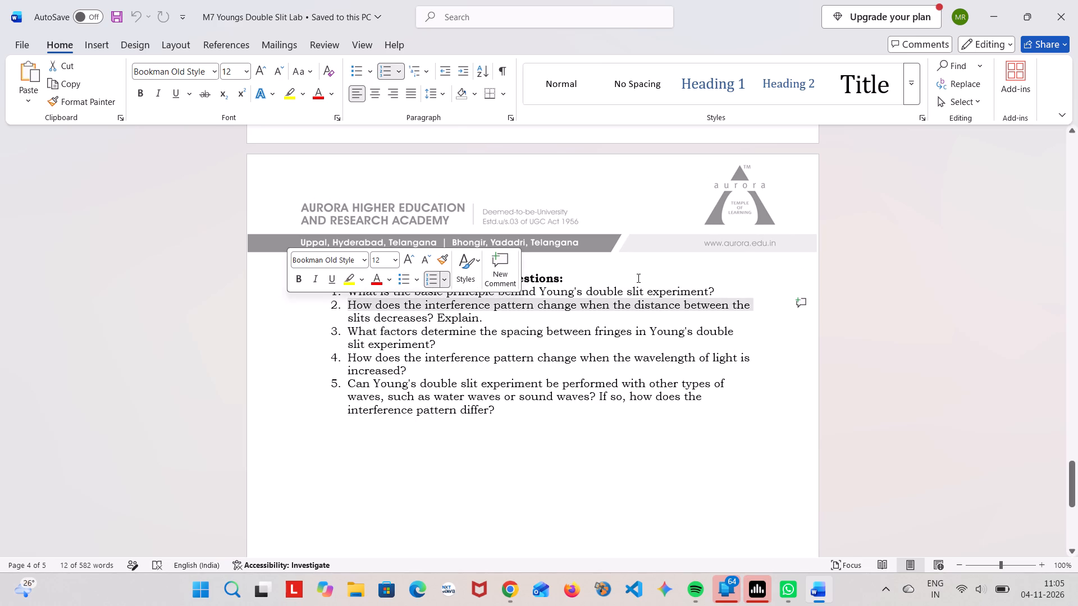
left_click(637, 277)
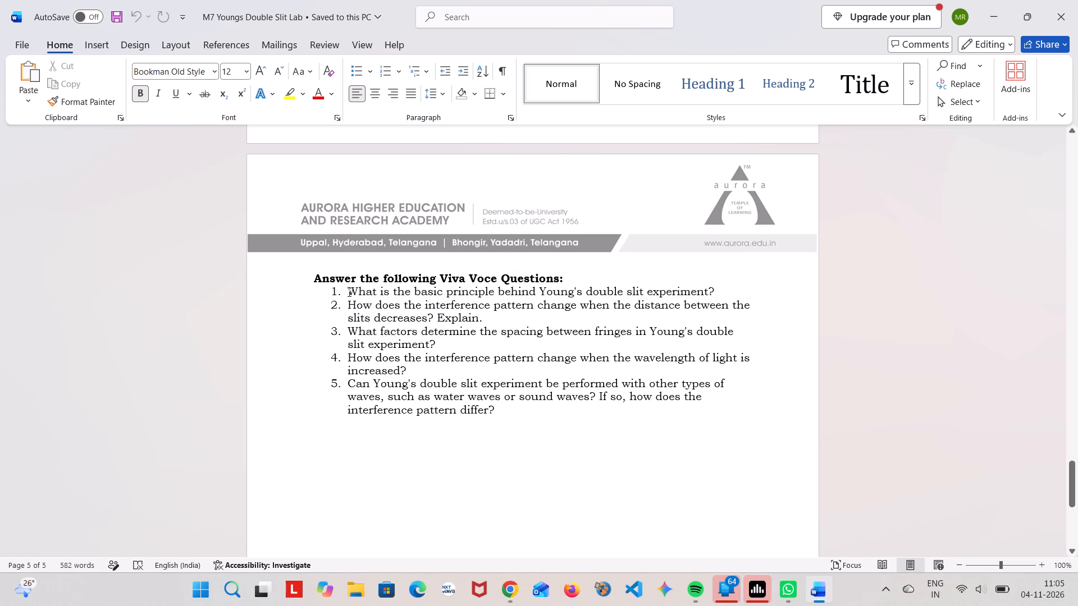
Shift the numbered viva voce question list so its numbers align with the left edge of the heading above it.
left_click_drag(341, 291, 370, 281)
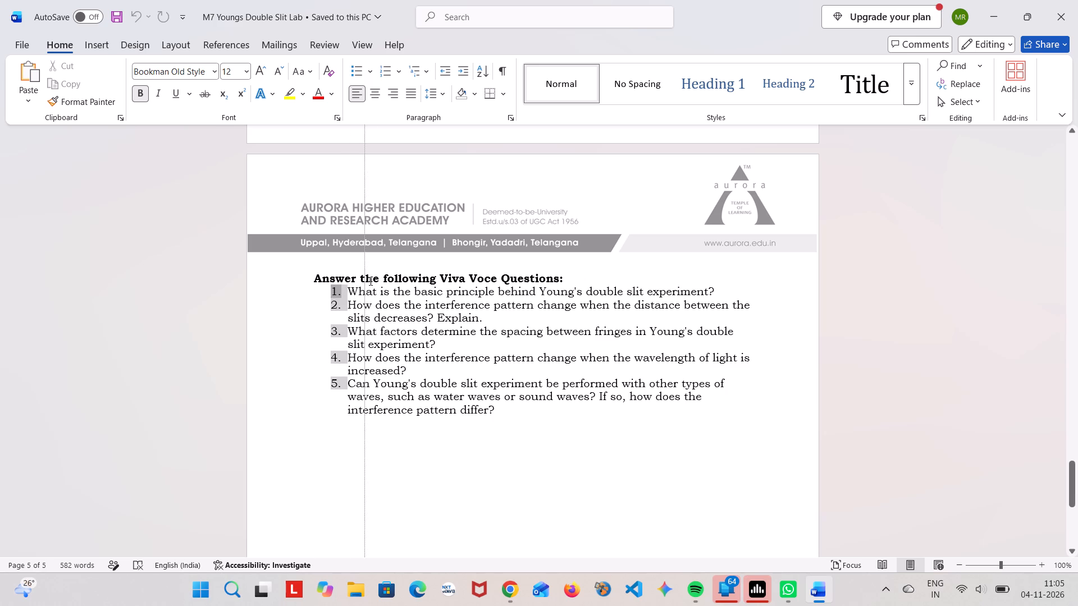
left_click_drag(370, 281, 350, 236)
left_click_drag(350, 236, 678, 274)
left_click(678, 274)
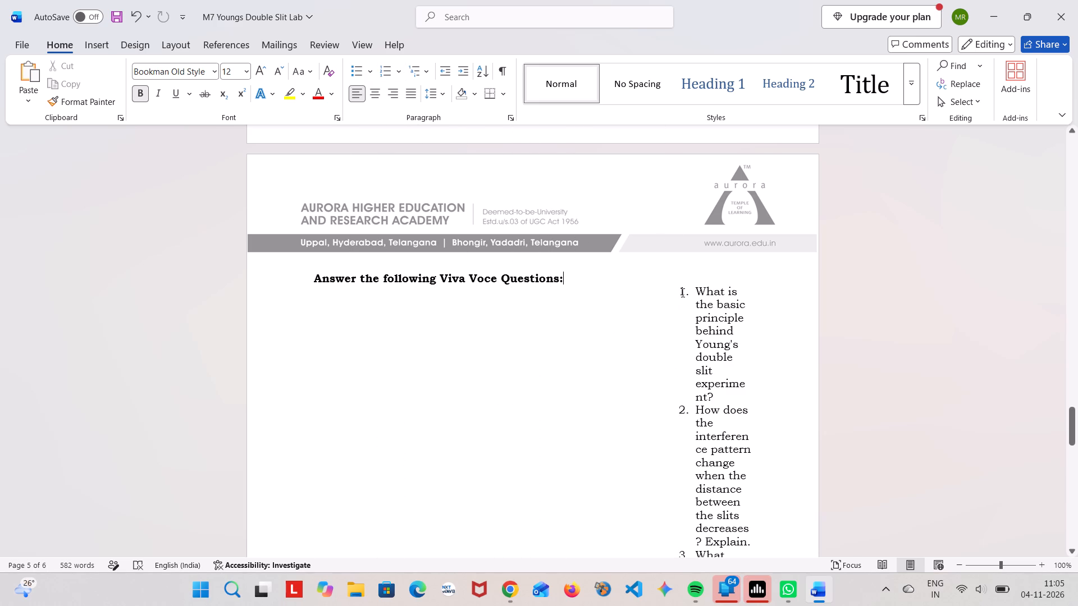
left_click_drag(682, 292, 368, 351)
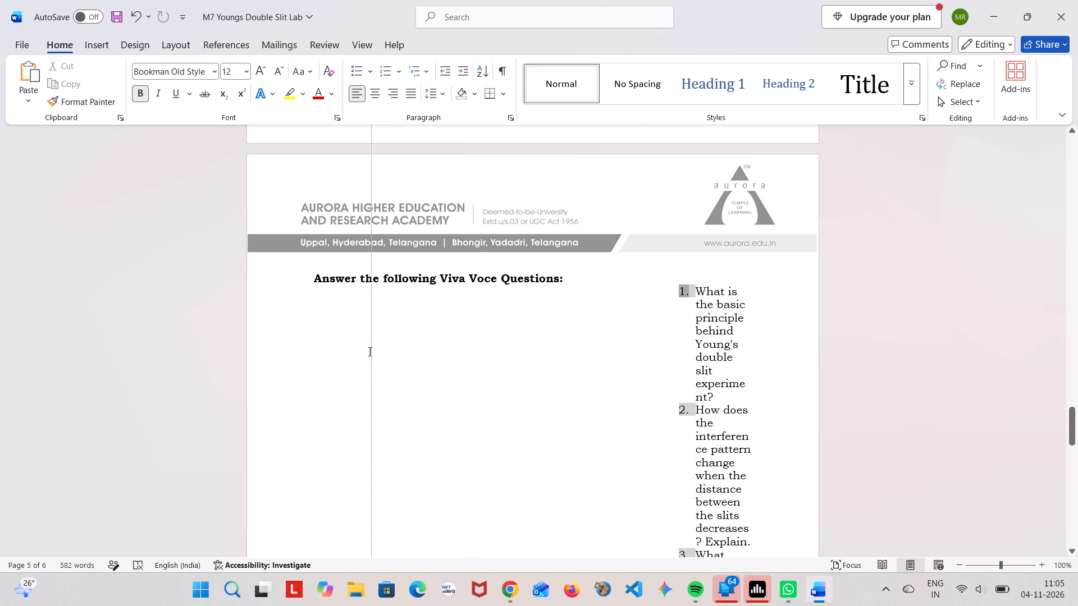
left_click_drag(368, 351, 277, 310)
left_click(277, 310)
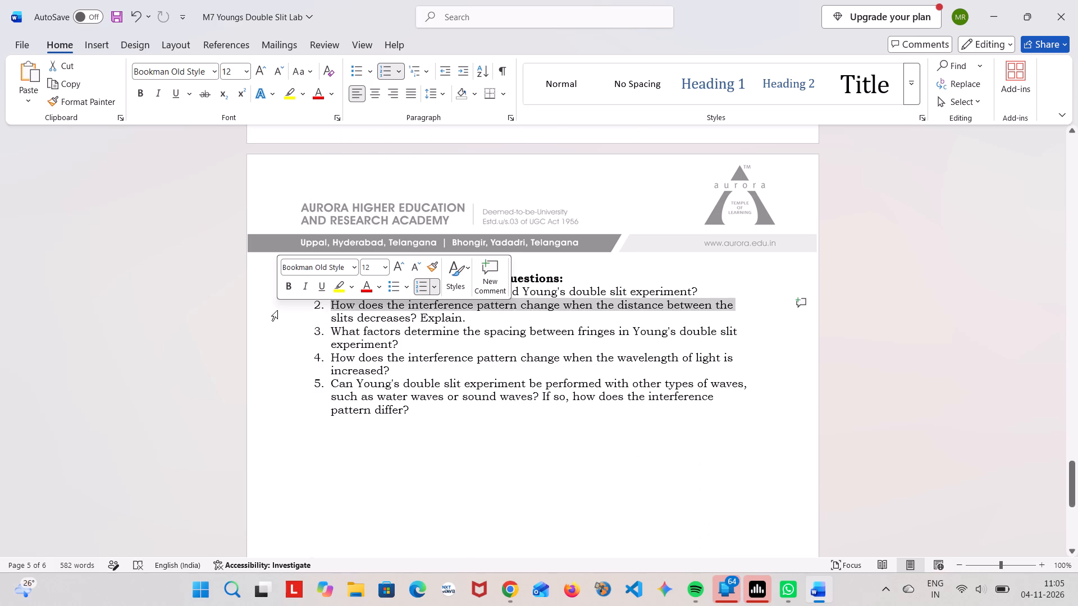
left_click(637, 474)
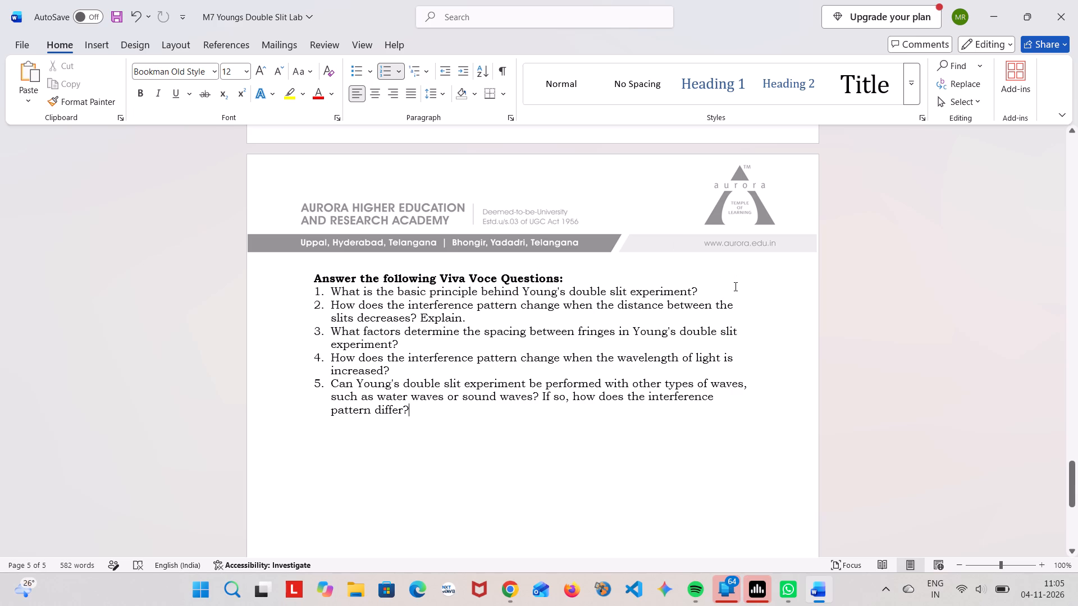
Look back through the lab report from the viva voce questions past the discussion and procedure to the student details table.
scroll(734, 286, "down", 6)
scroll(734, 286, "up", 5)
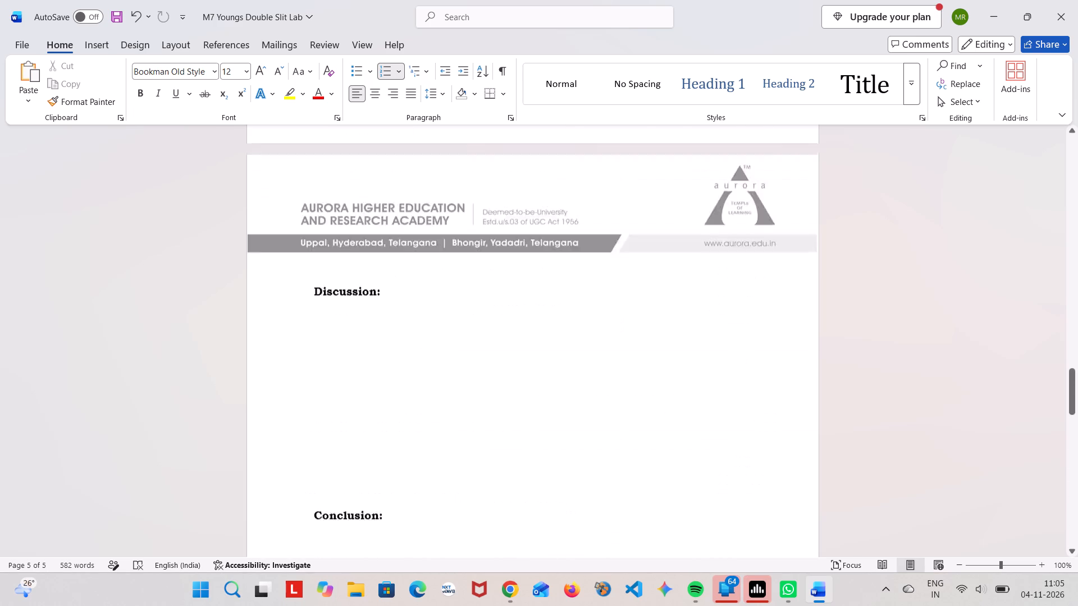
scroll(734, 286, "up", 5)
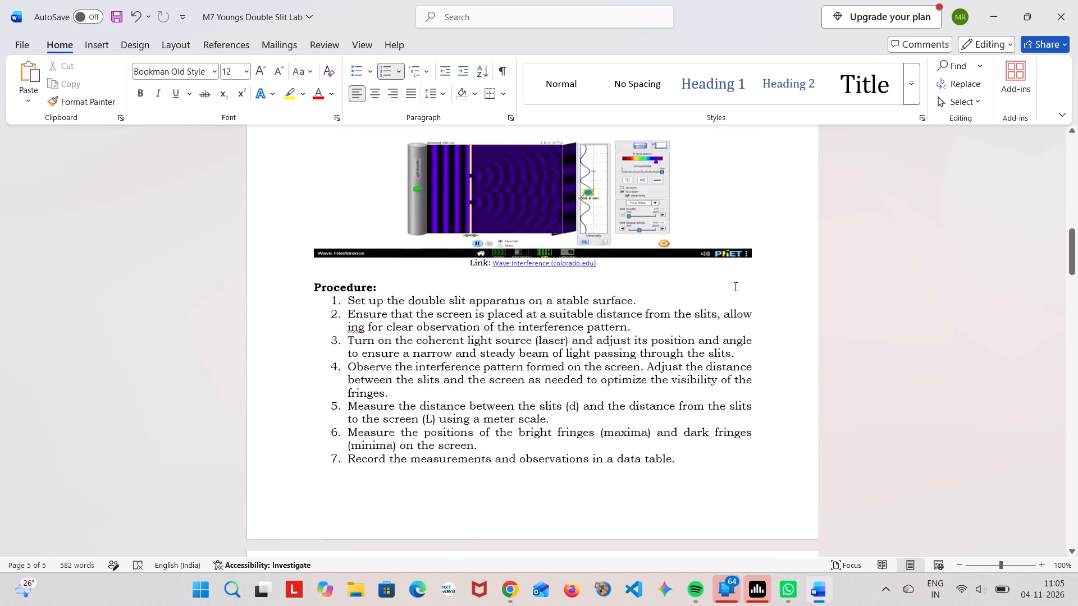
scroll(734, 286, "up", 5)
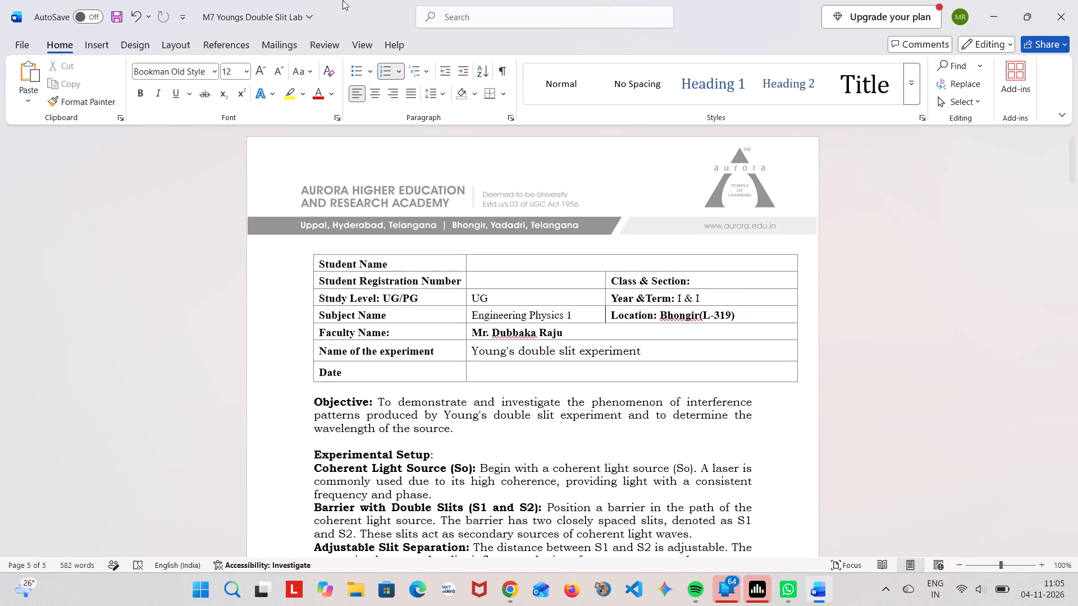
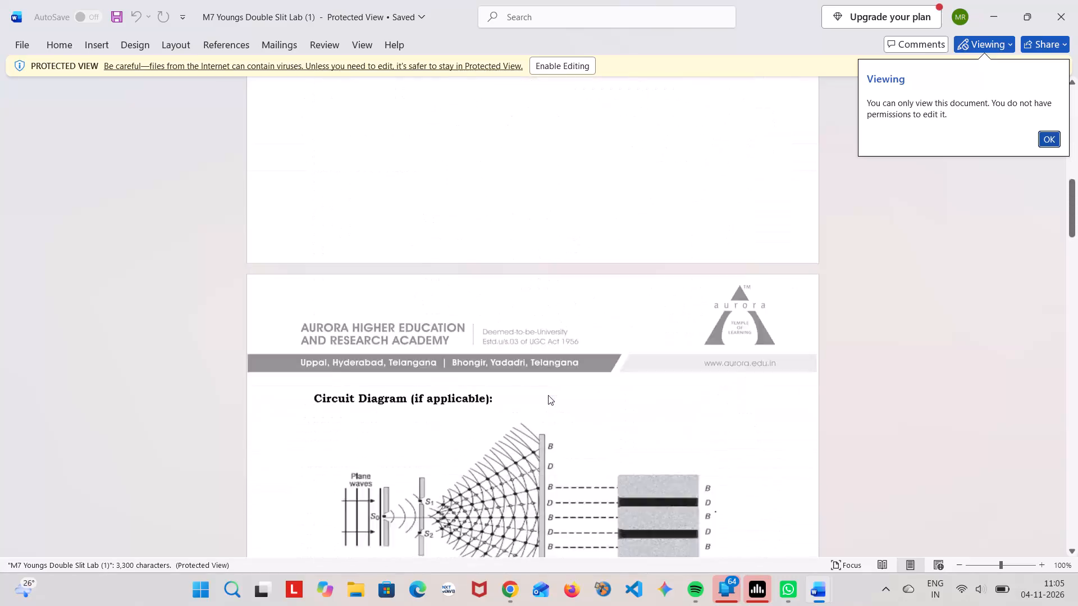
Review the protected copy of the lab report, covering the circuit diagram, data and observations table, formula, result and conclusion sections.
scroll(548, 395, "down", 1)
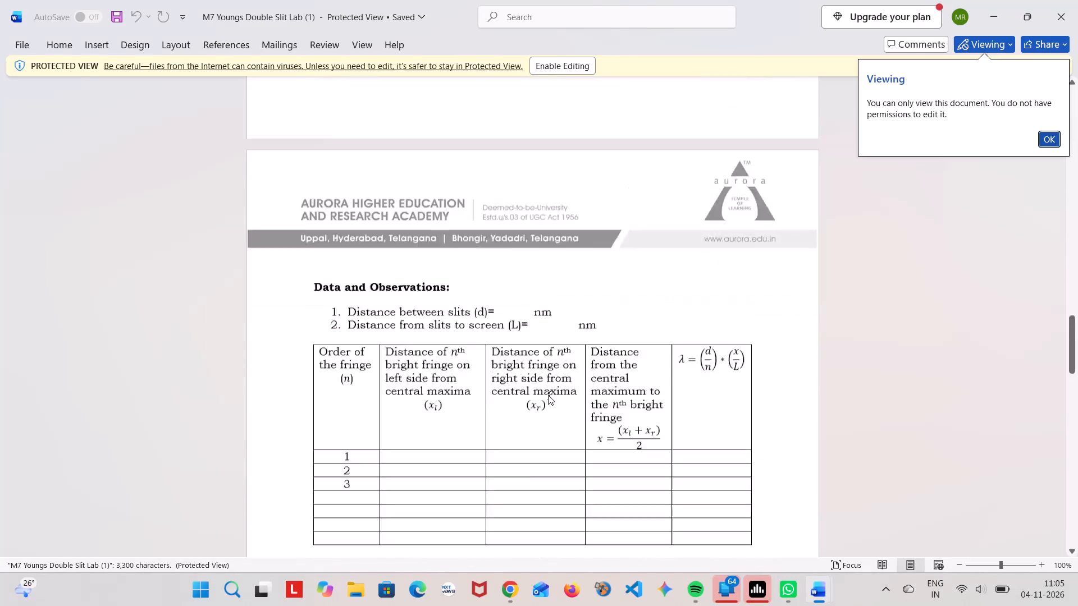
scroll(548, 395, "down", 1)
scroll(548, 395, "up", 1)
scroll(548, 395, "down", 5)
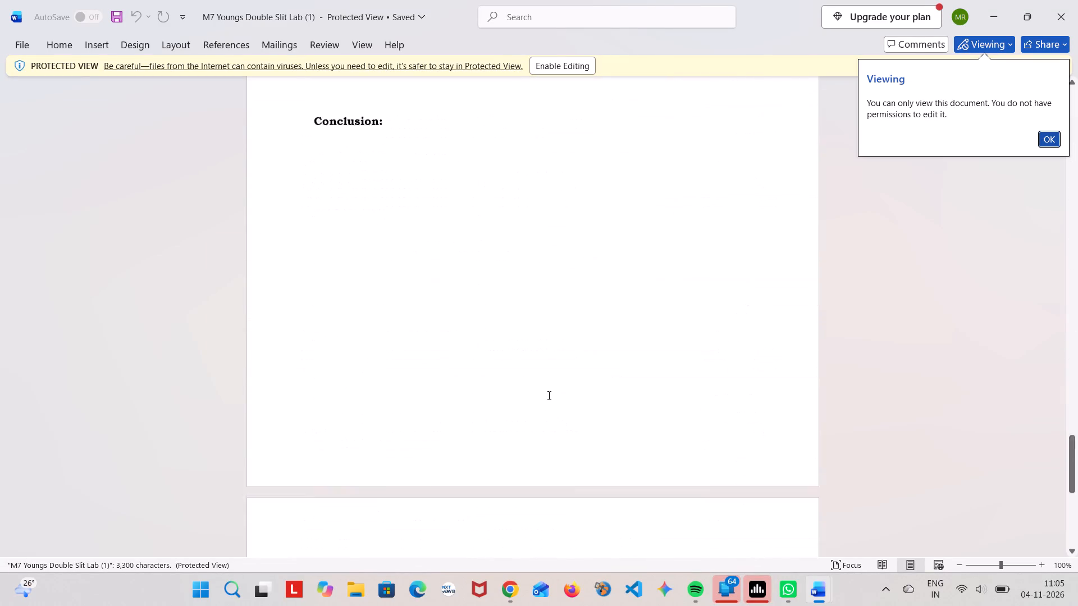
scroll(548, 395, "up", 2)
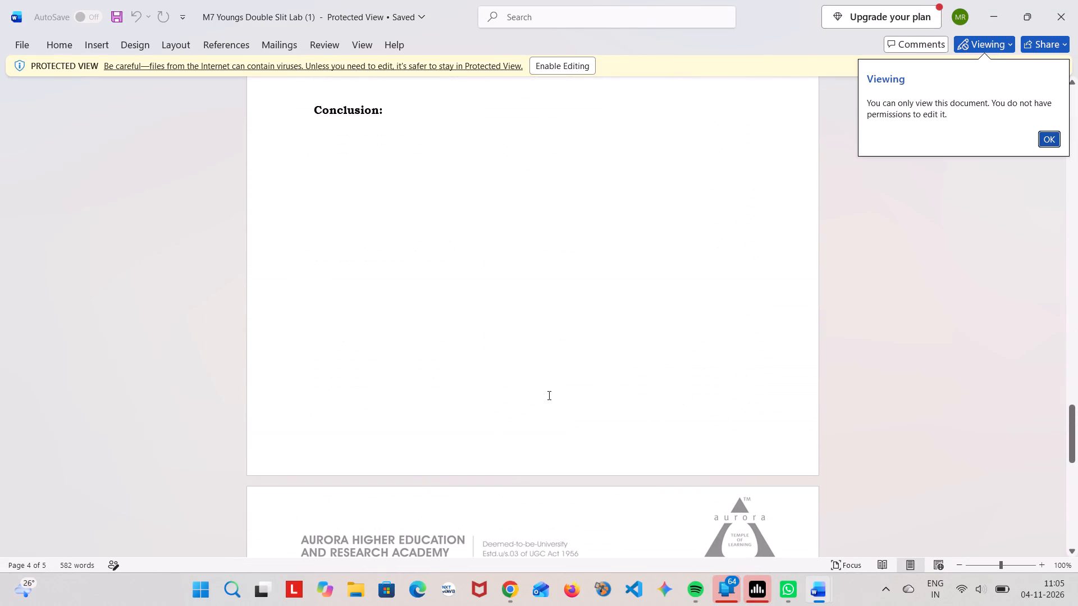
scroll(548, 395, "up", 5)
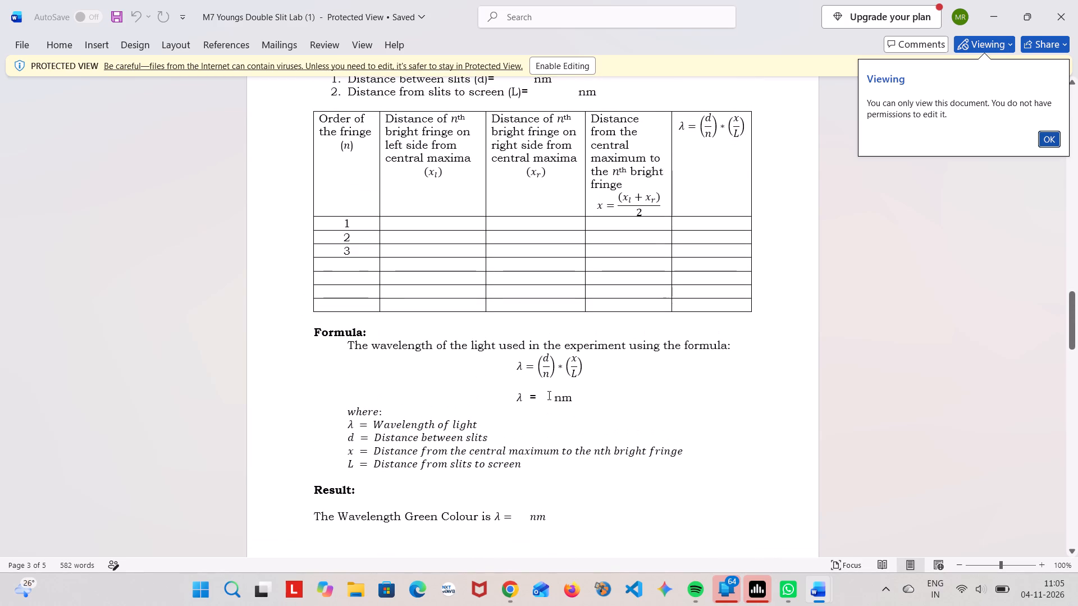
Close the protected copy "M7 Youngs Double Slit Lab (1)" and return to the editable lab report.
left_click(1075, 26)
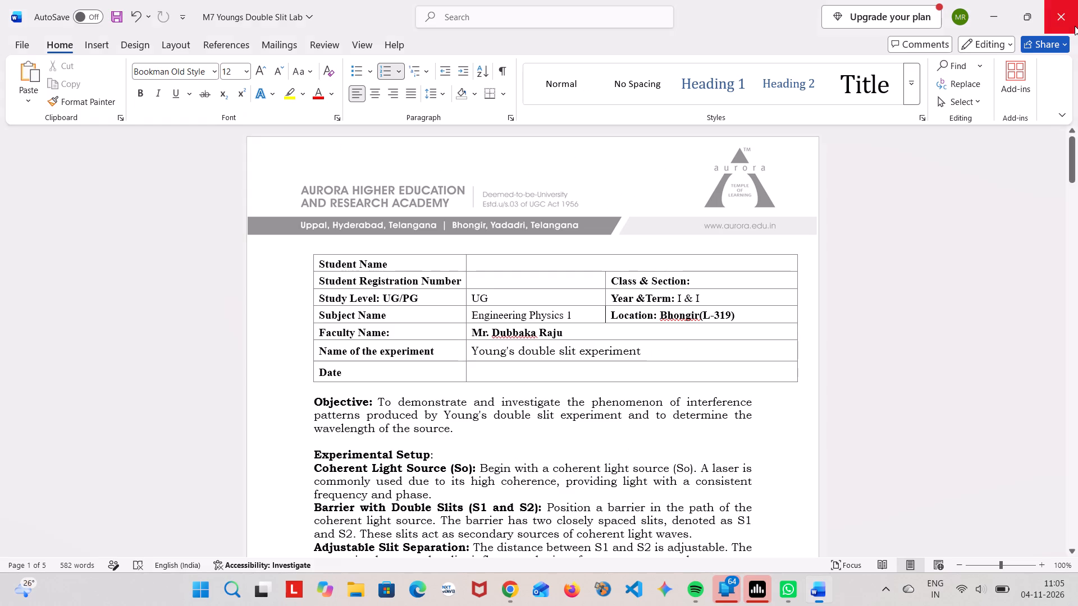
Look through the editable report's procedure and data and observations table, and return to the student details table on the first page.
scroll(752, 509, "down", 4)
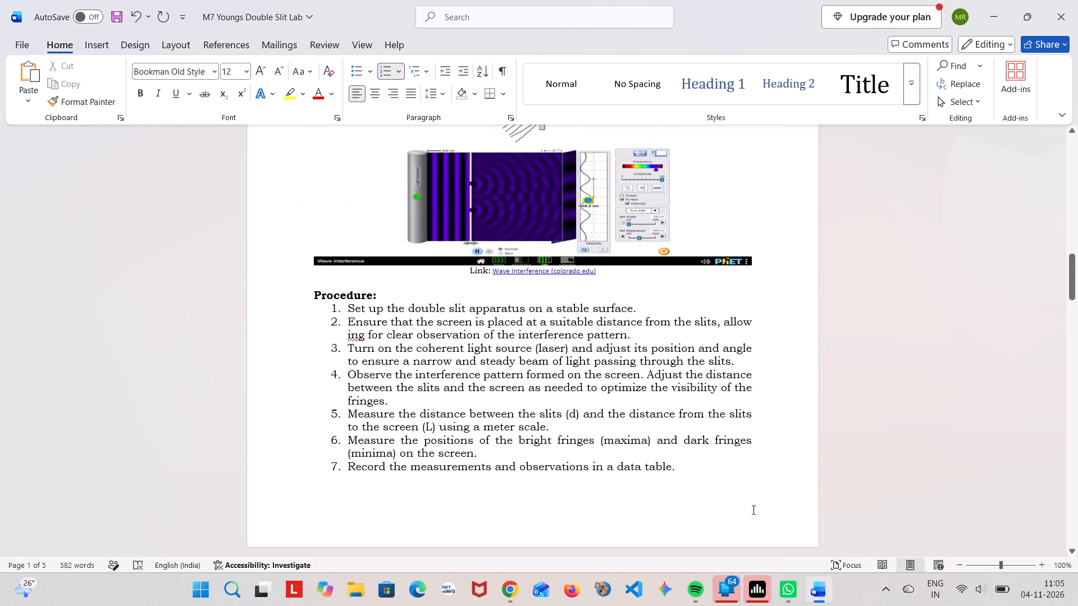
scroll(752, 509, "down", 3)
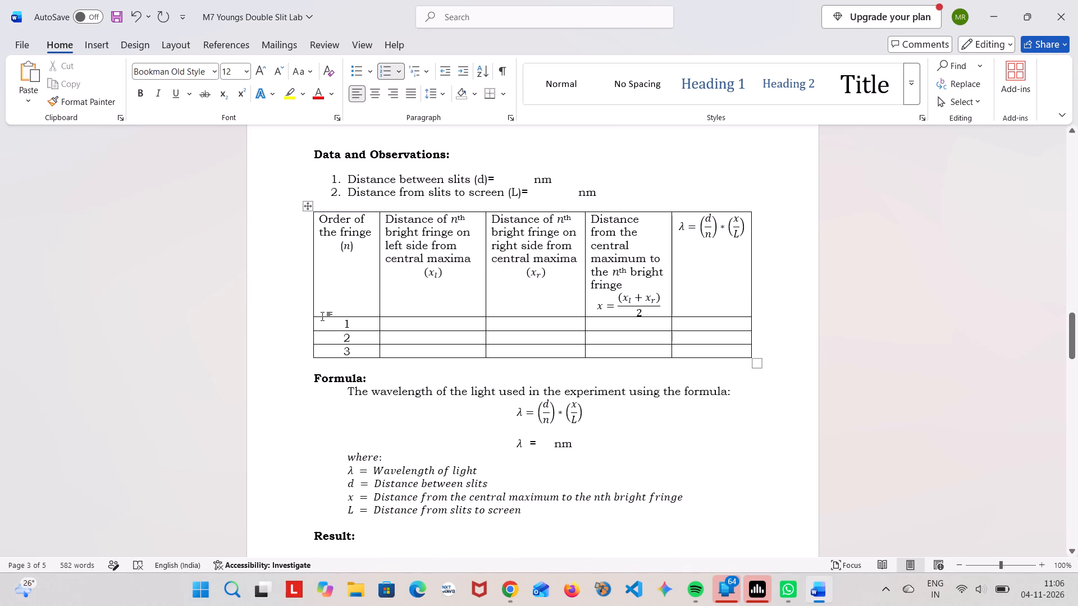
left_click(405, 322)
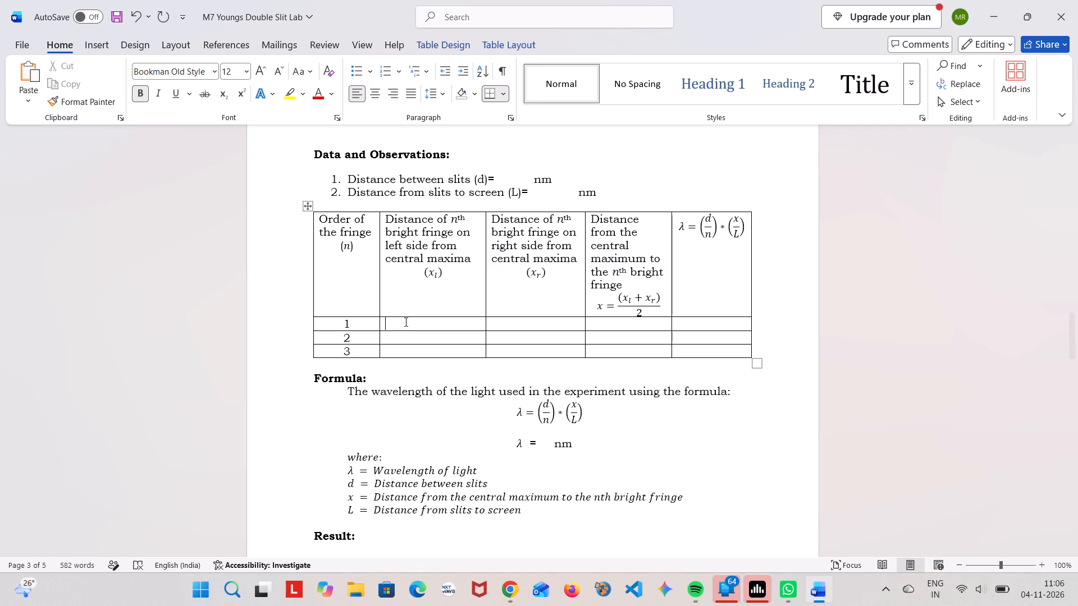
scroll(338, 203, "up", 6)
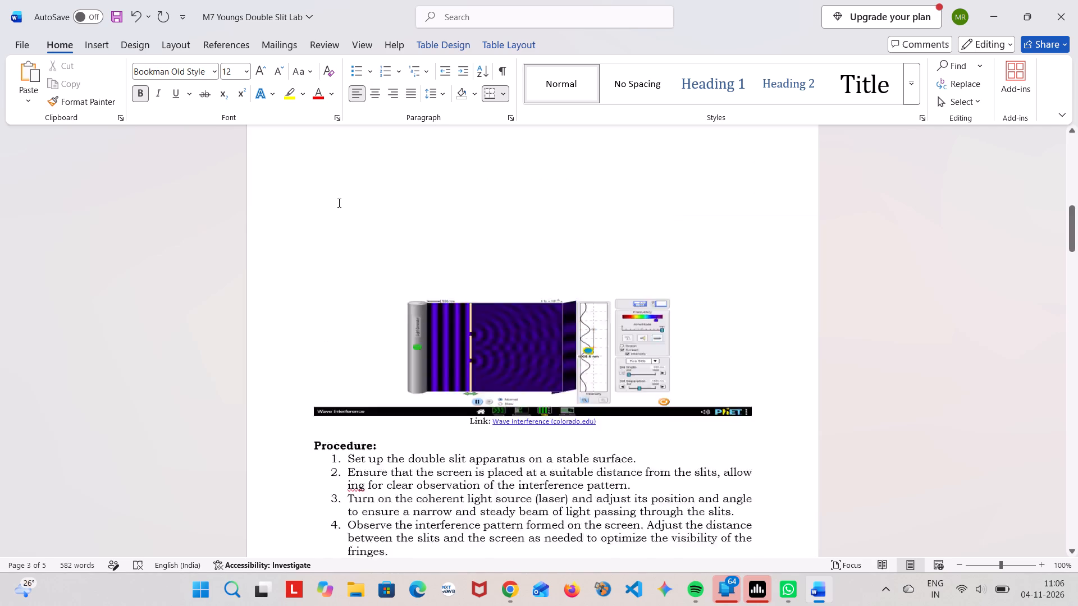
scroll(338, 203, "up", 3)
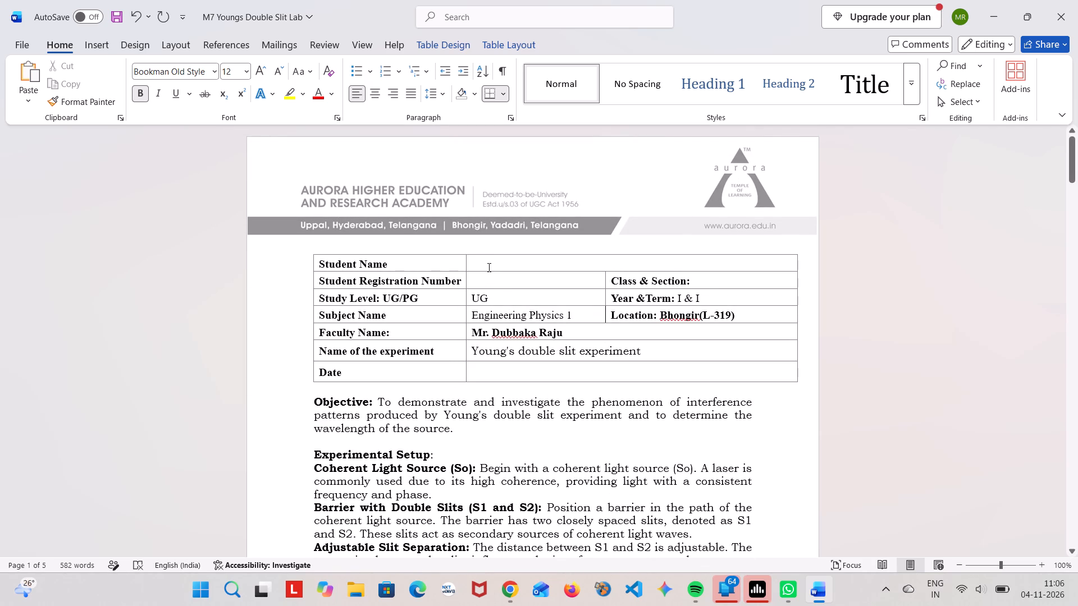
Enter the student's name in capitals in the Student Name row of the details table, with extra spaces between its parts.
left_click(488, 266)
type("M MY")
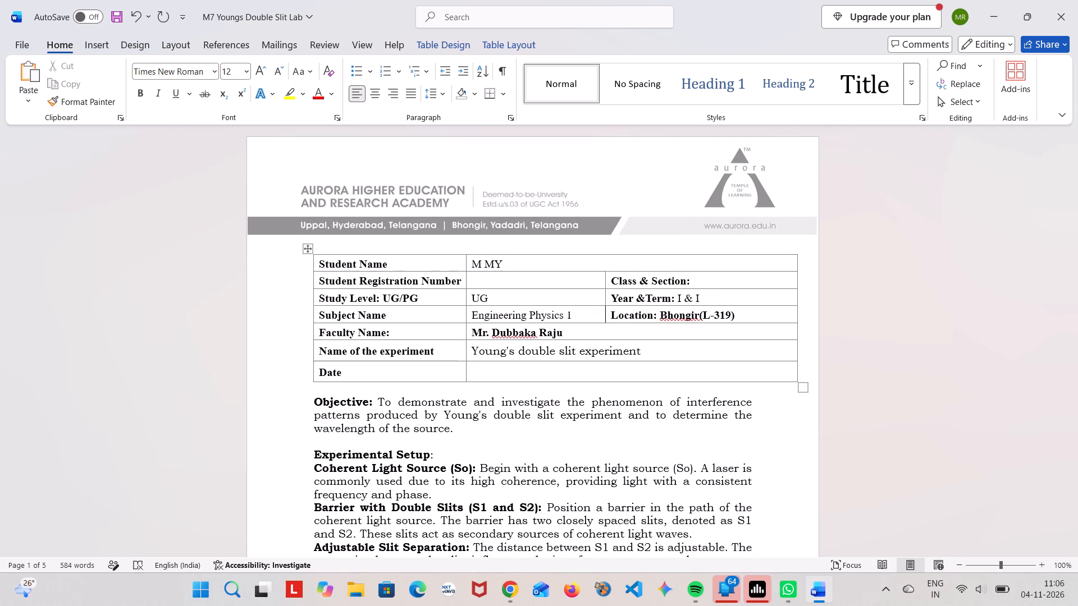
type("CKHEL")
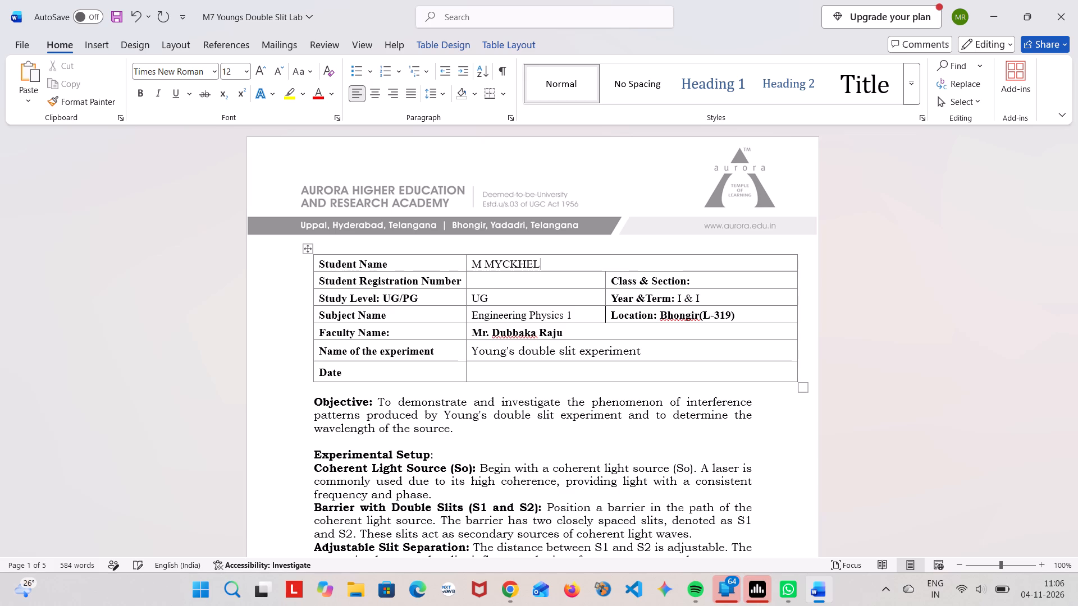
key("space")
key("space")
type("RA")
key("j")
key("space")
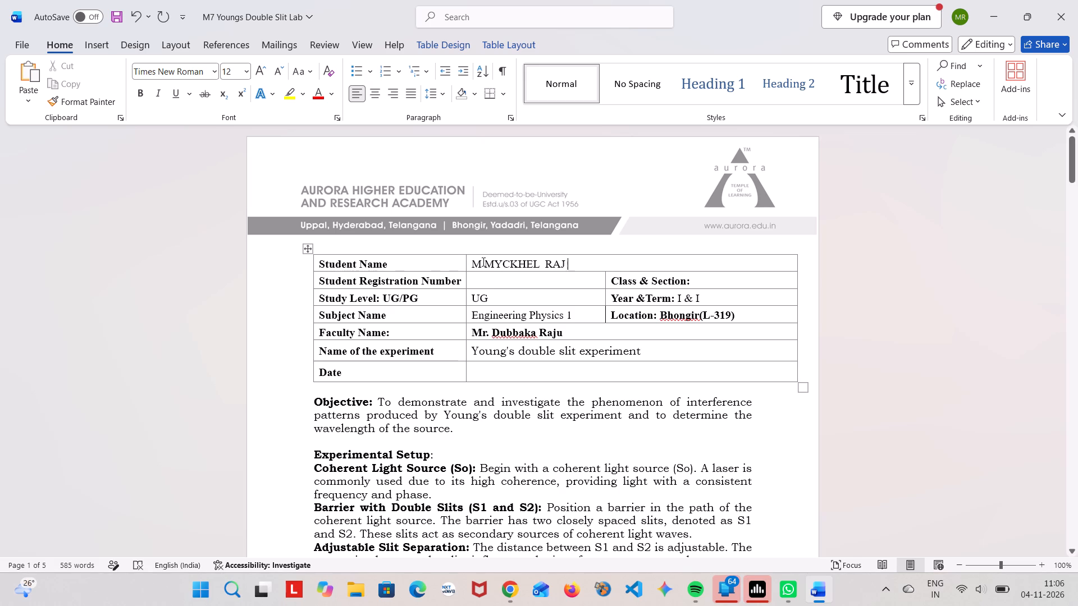
left_click(482, 261)
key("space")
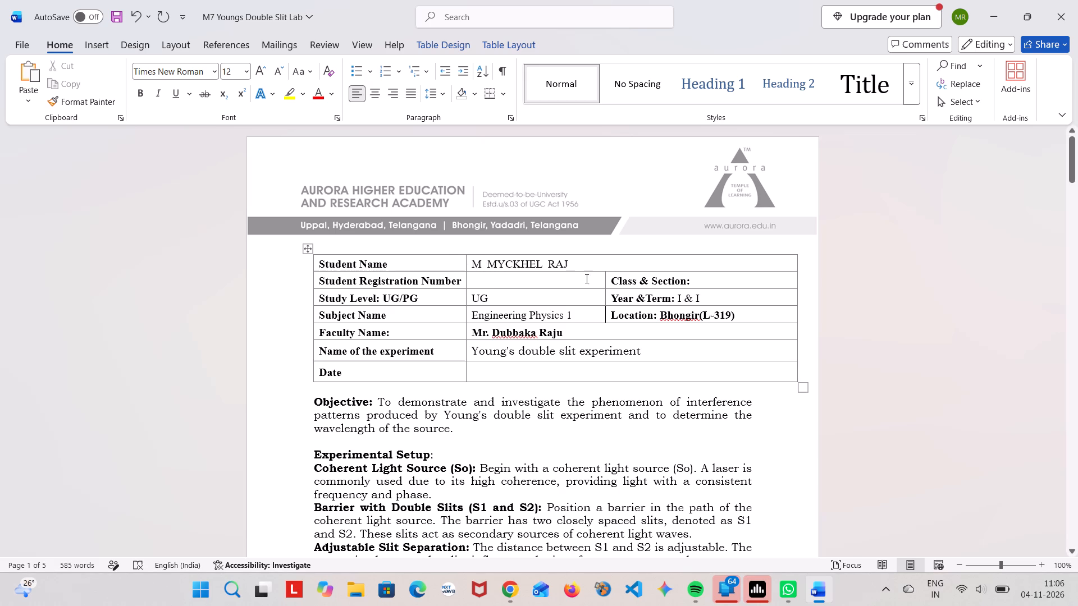
left_click(541, 264)
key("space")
left_click(574, 258)
Start filling in the empty Student Registration Number cell of the details table.
left_click(541, 287)
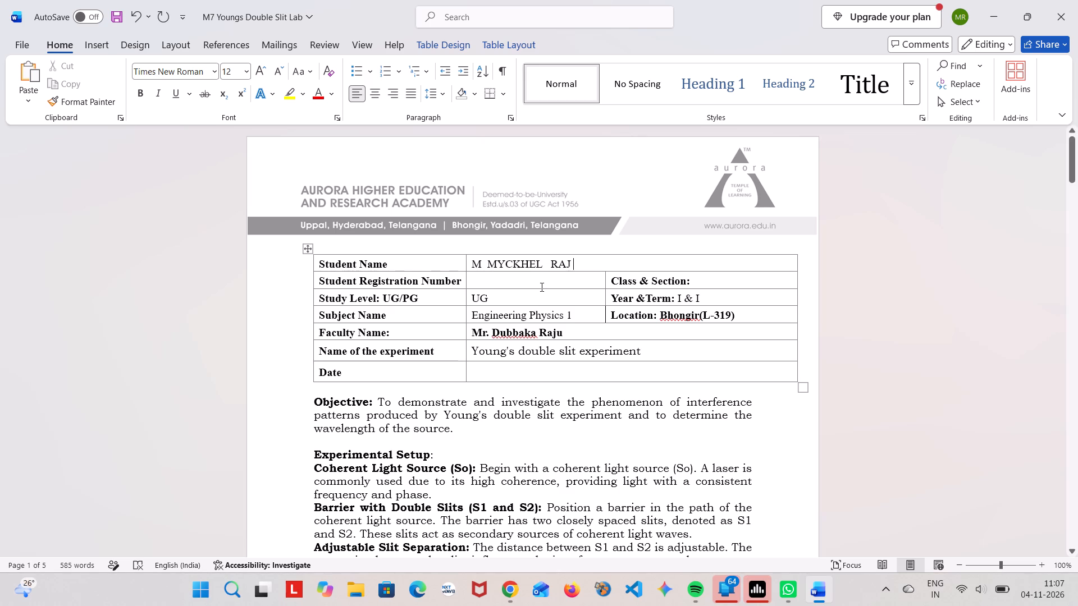
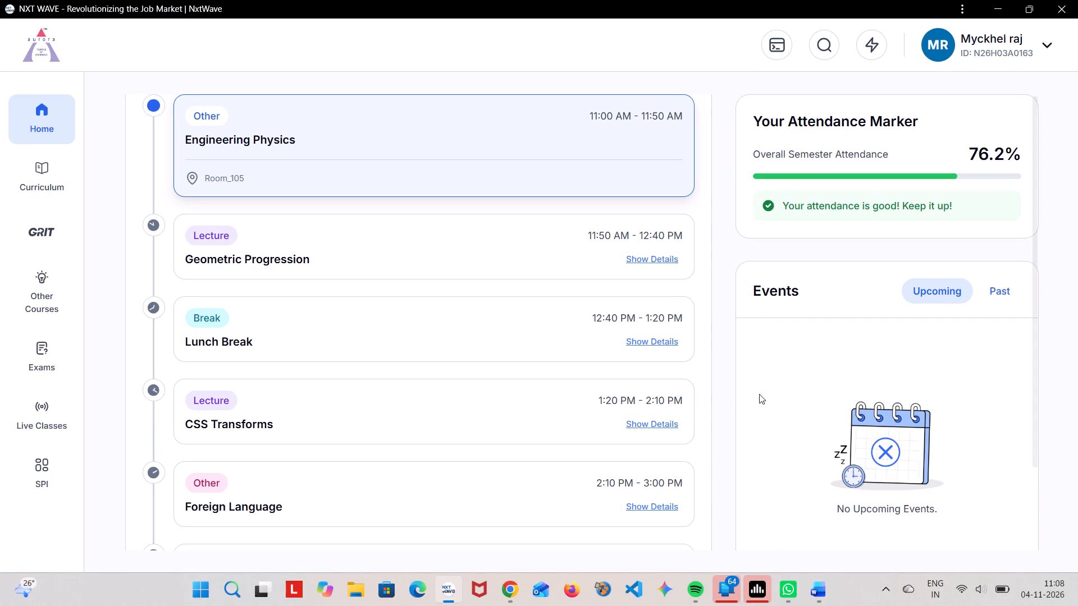
Look through the day's class schedule on the NxtWave student portal, then switch back to the Young's double slit lab report in Word.
scroll(650, 434, "down", 3)
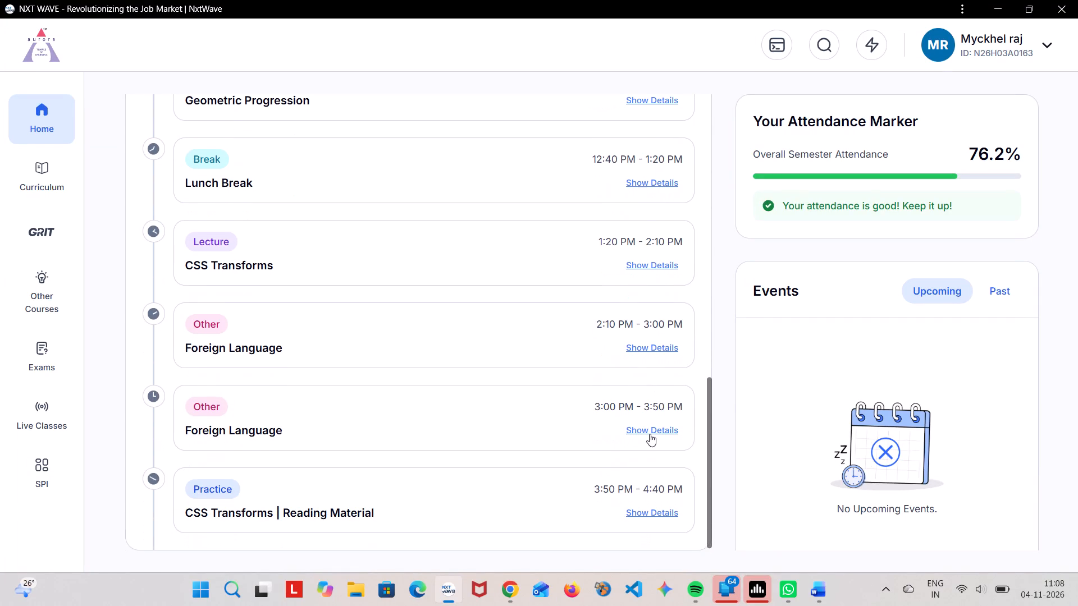
scroll(650, 434, "down", 1)
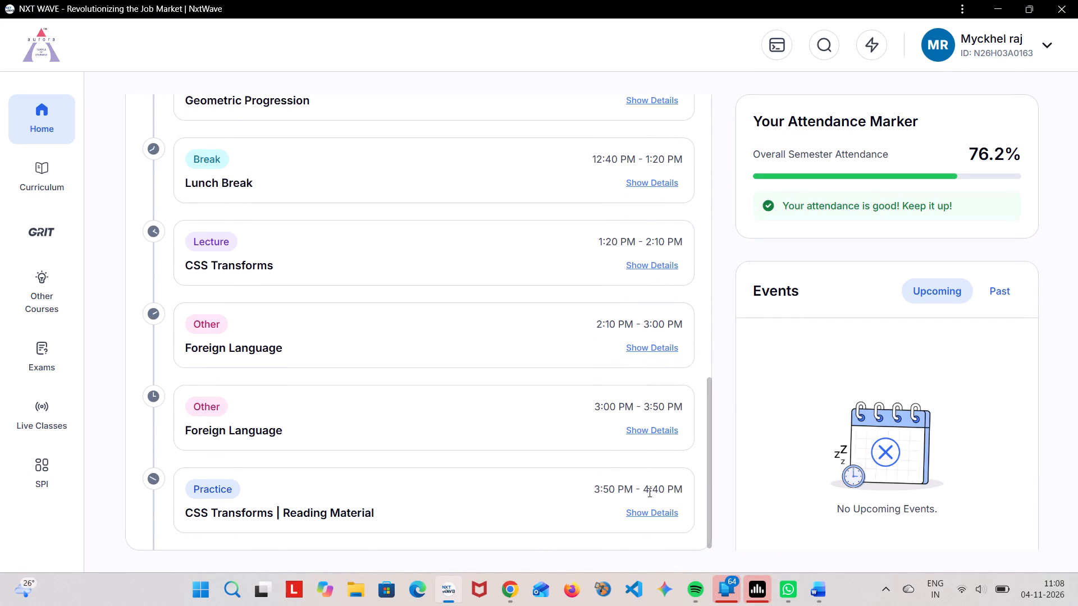
scroll(618, 466, "up", 6)
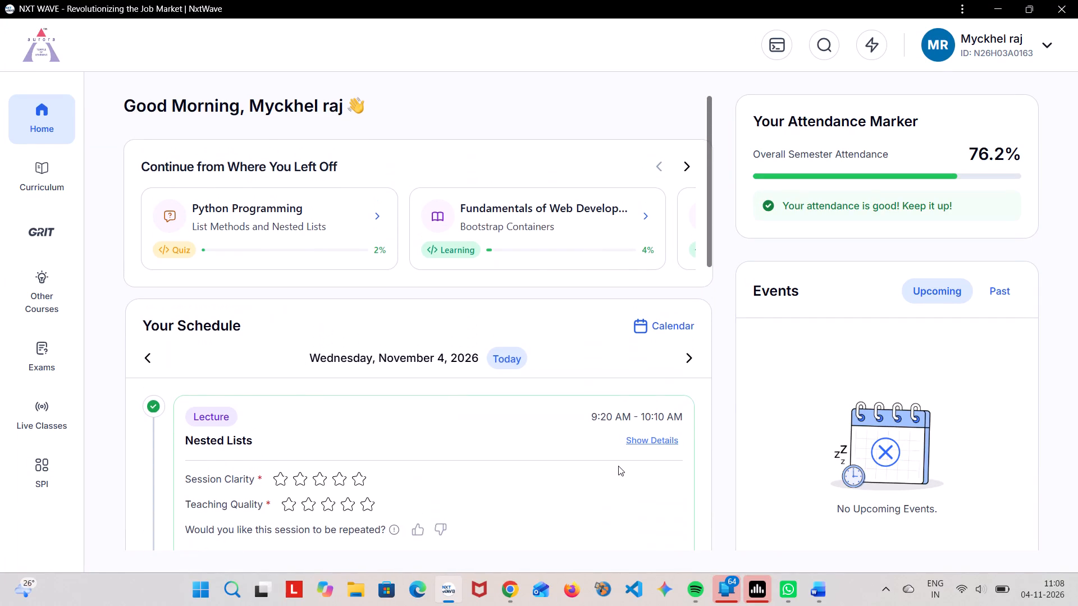
scroll(618, 466, "up", 1)
scroll(597, 407, "down", 3)
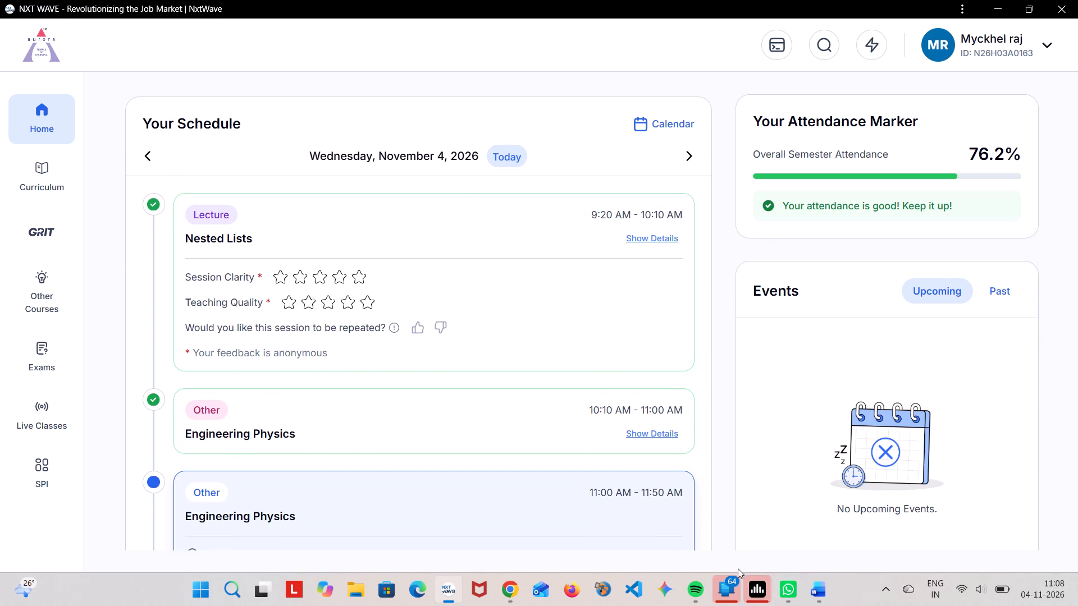
left_click(820, 593)
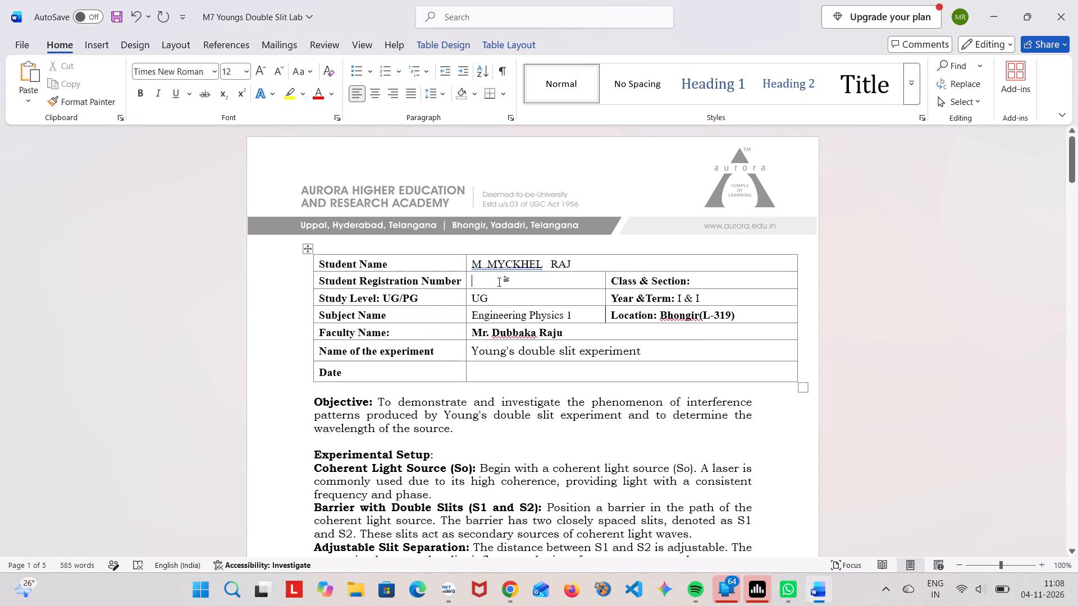
Enter the student's registration number in the Student Registration Number cell of the student details table.
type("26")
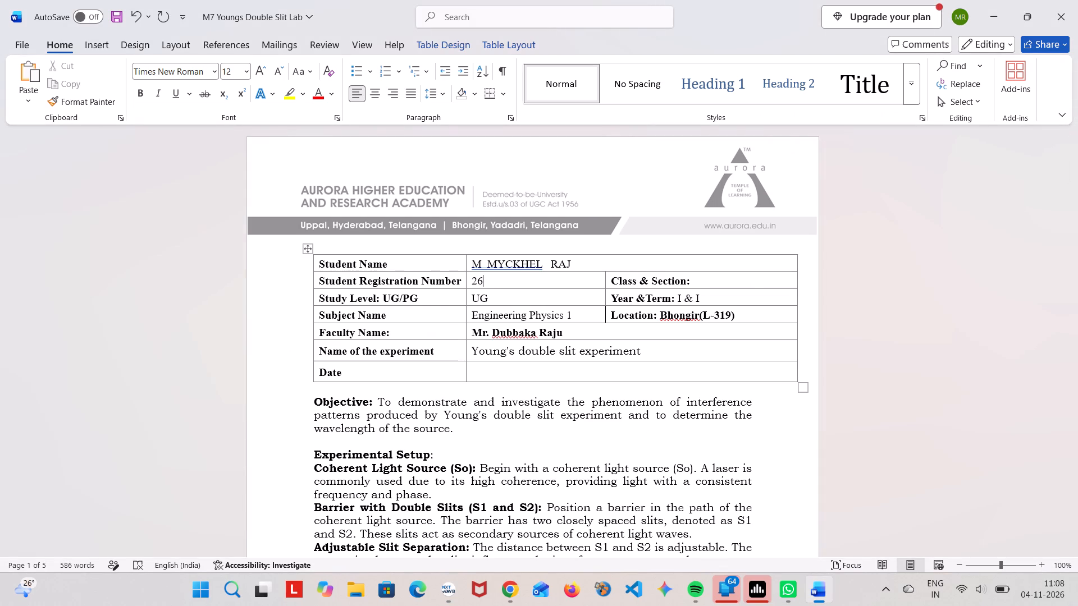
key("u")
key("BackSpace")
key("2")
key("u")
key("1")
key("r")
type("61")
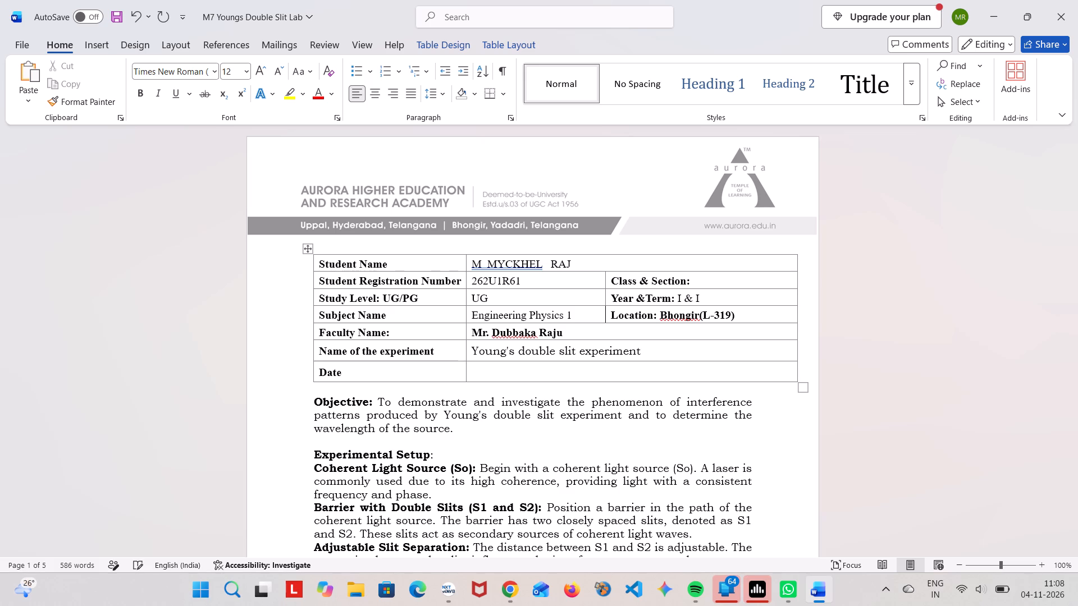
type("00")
Look through the lab report from the experimental setup to the result, discussion and conclusion sections to check what needs filling in.
scroll(471, 378, "down", 2)
scroll(471, 378, "up", 1)
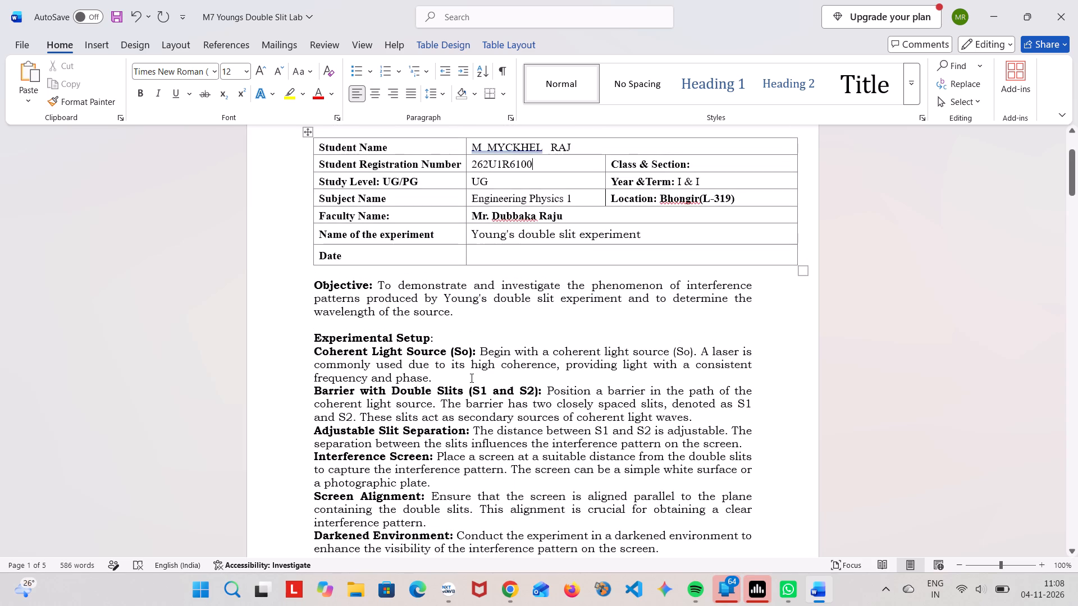
scroll(505, 362, "down", 3)
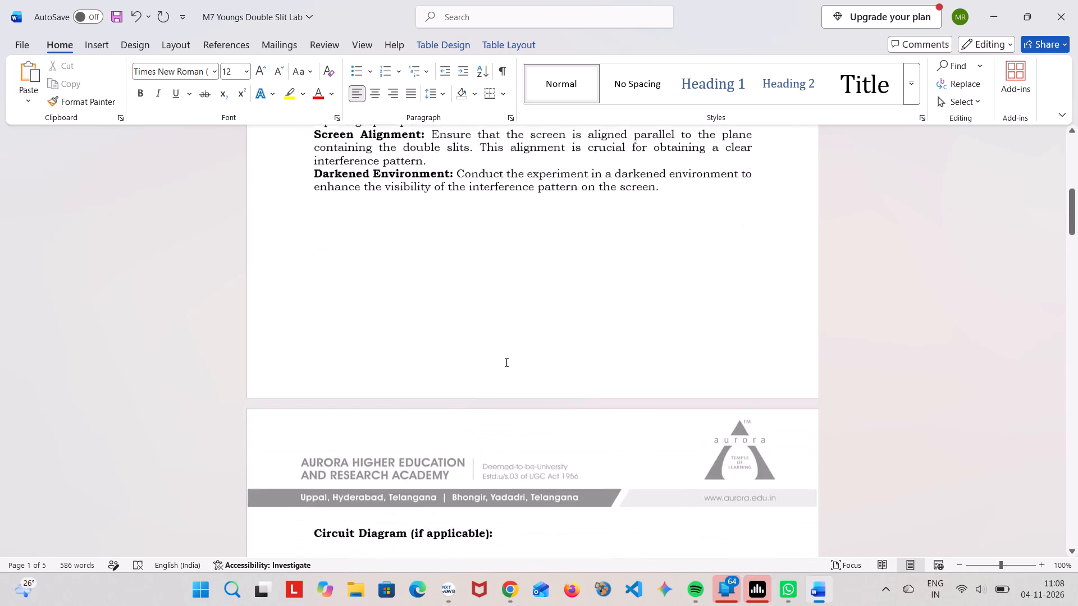
scroll(505, 362, "down", 6)
scroll(505, 362, "up", 1)
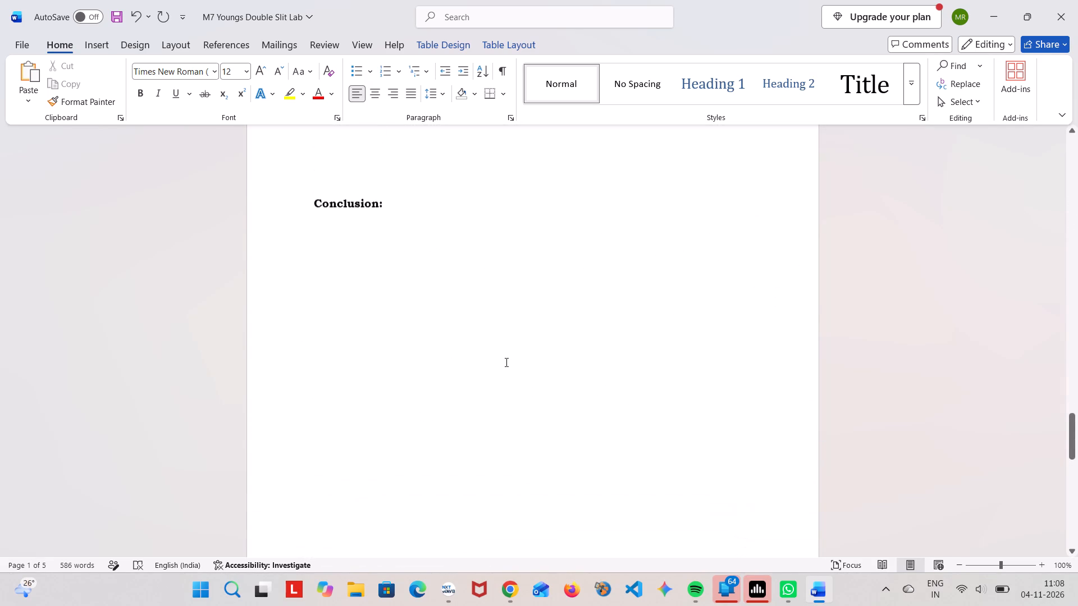
scroll(505, 362, "up", 1)
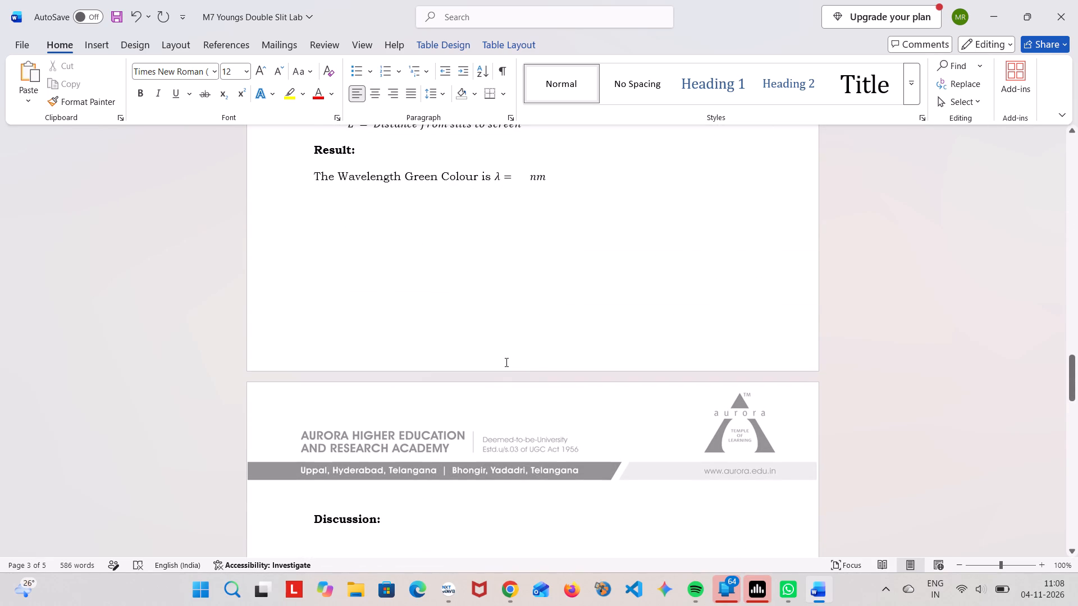
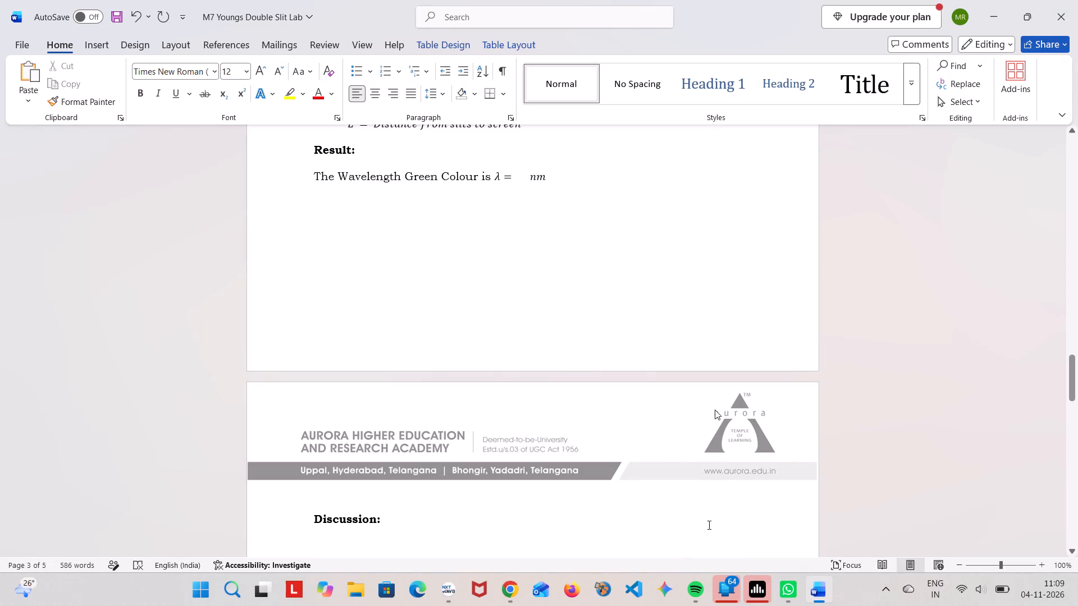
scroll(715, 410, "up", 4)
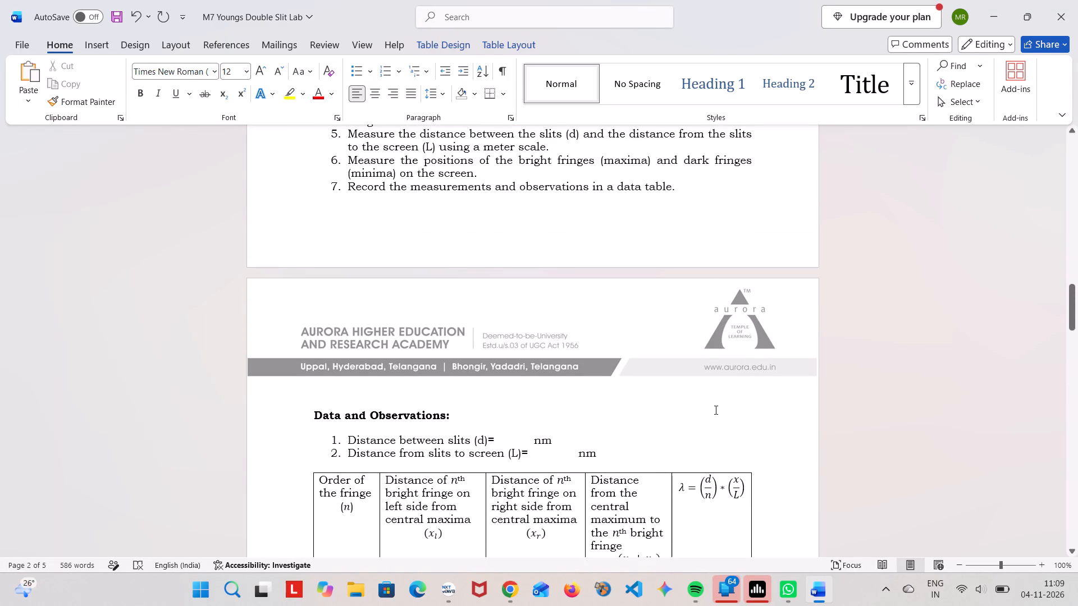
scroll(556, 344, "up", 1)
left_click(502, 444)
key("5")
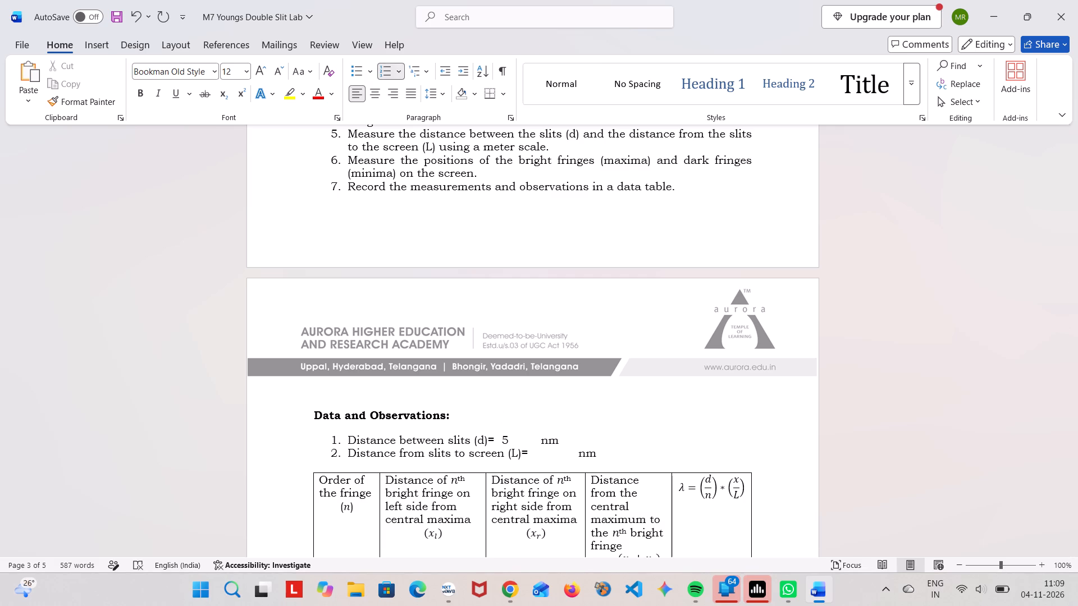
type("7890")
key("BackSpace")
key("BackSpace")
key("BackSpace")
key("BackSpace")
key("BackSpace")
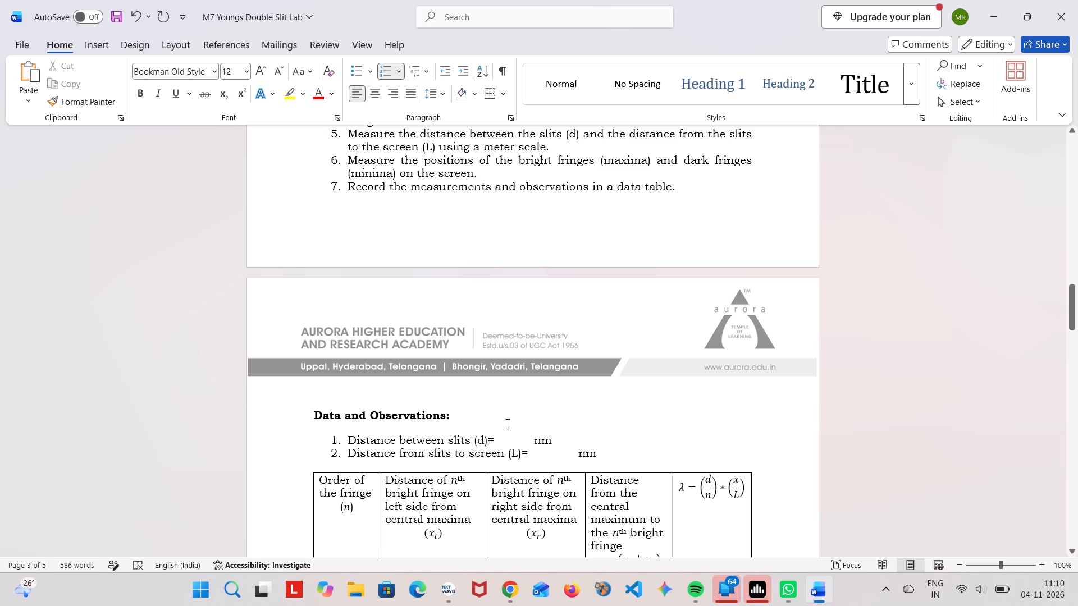
Enter 2541.7 nm as the distance between slits (d) under Data and Observations.
left_click(512, 435)
type("25")
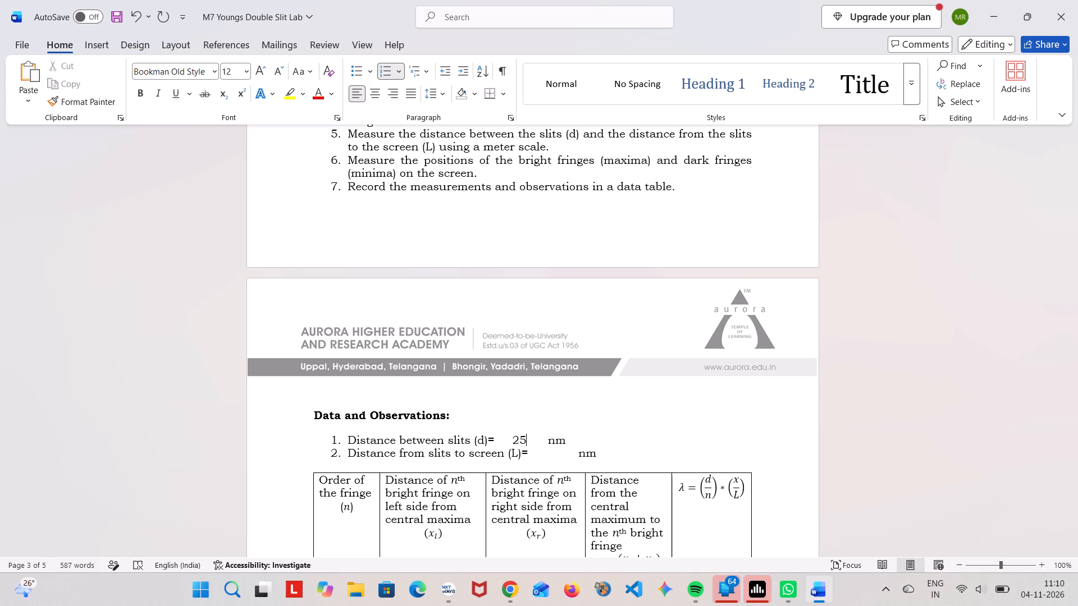
type("41")
key("period")
key("7")
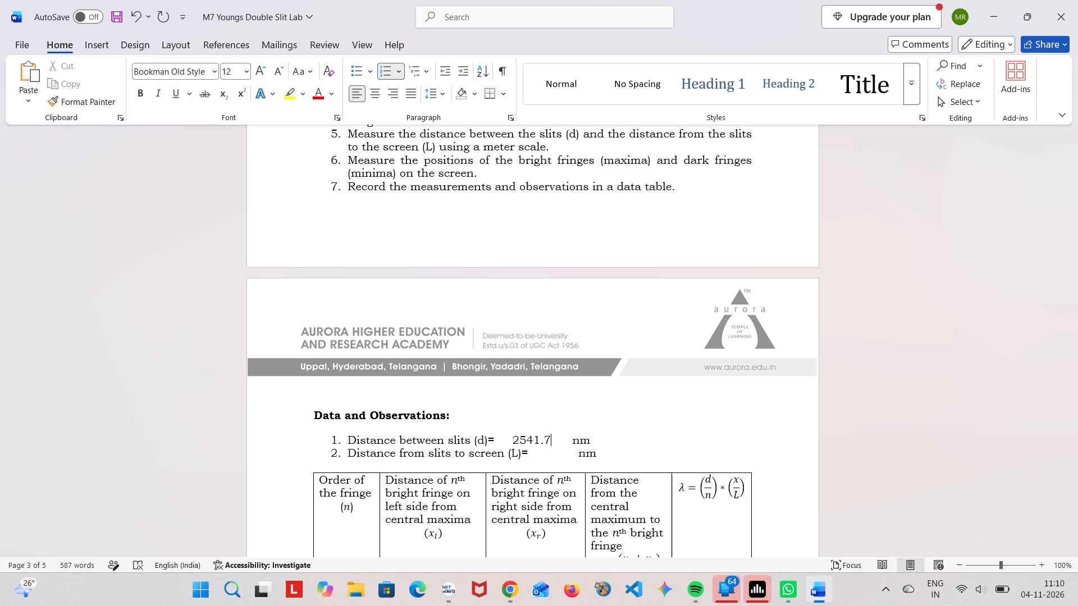
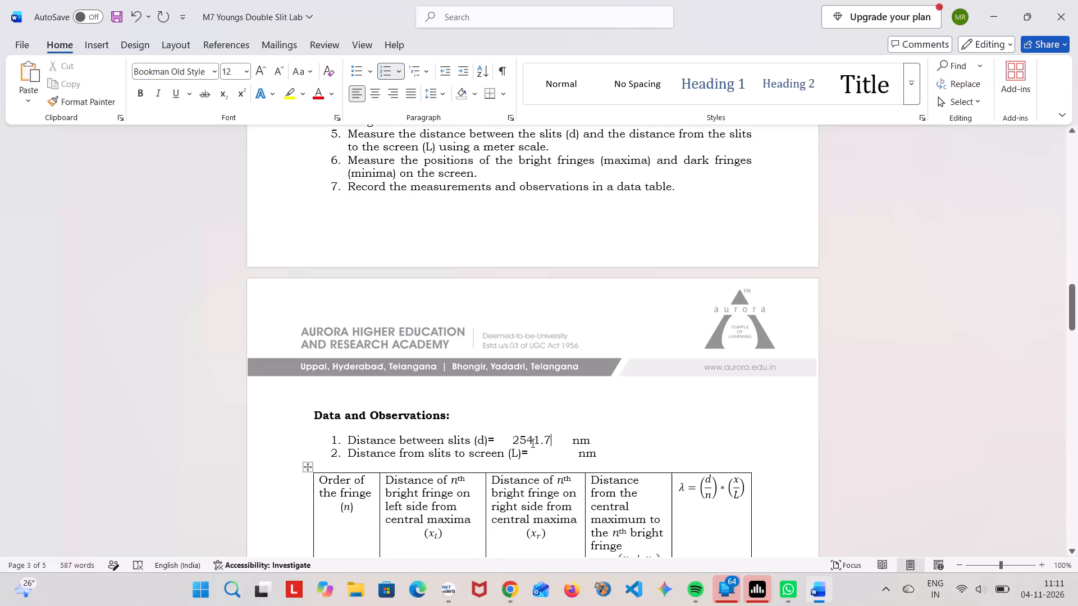
Enter 2374.8 nm as the distance from slits to screen (L) under Data and Observations.
left_click(540, 454)
type("23")
type("74")
type(".8")
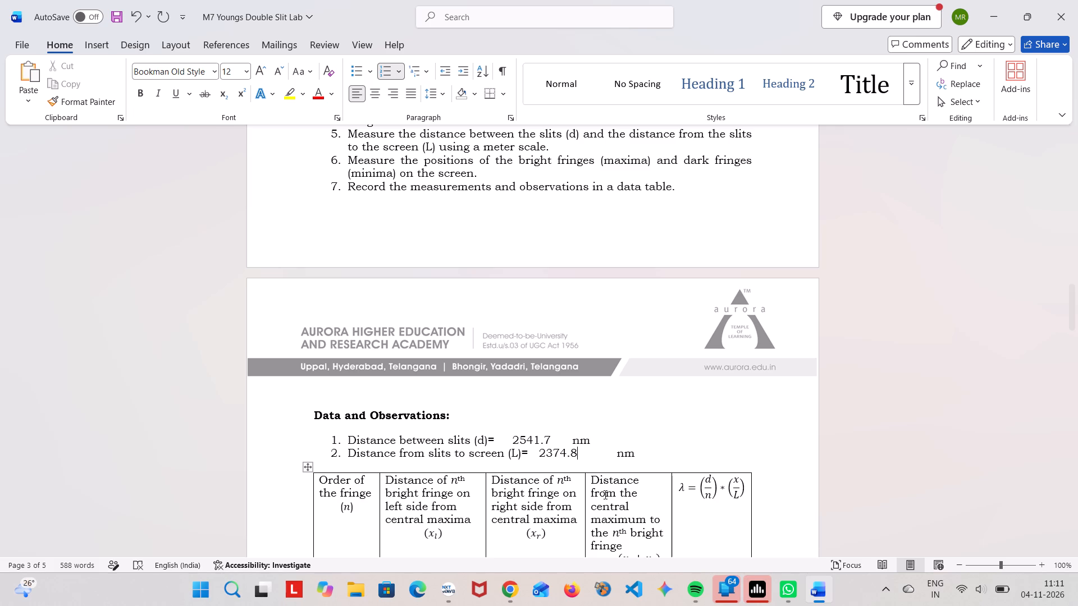
left_click_drag(604, 494, 738, 603)
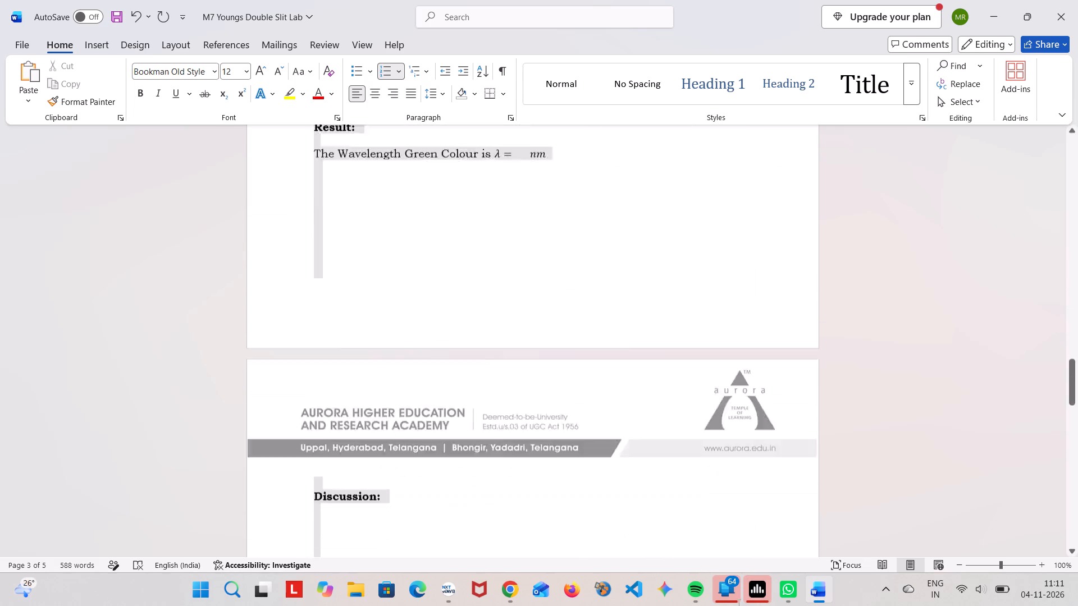
left_click_drag(738, 603, 744, 592)
left_click(637, 379)
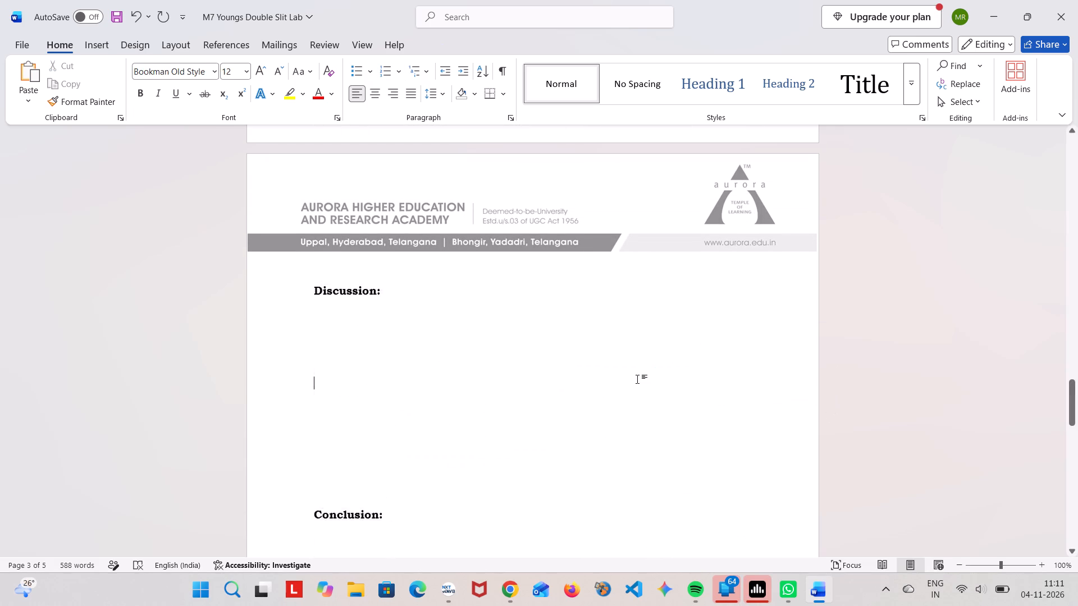
Remove the extra space before the last word of the student name in the details table on the first page.
scroll(637, 379, "up", 10)
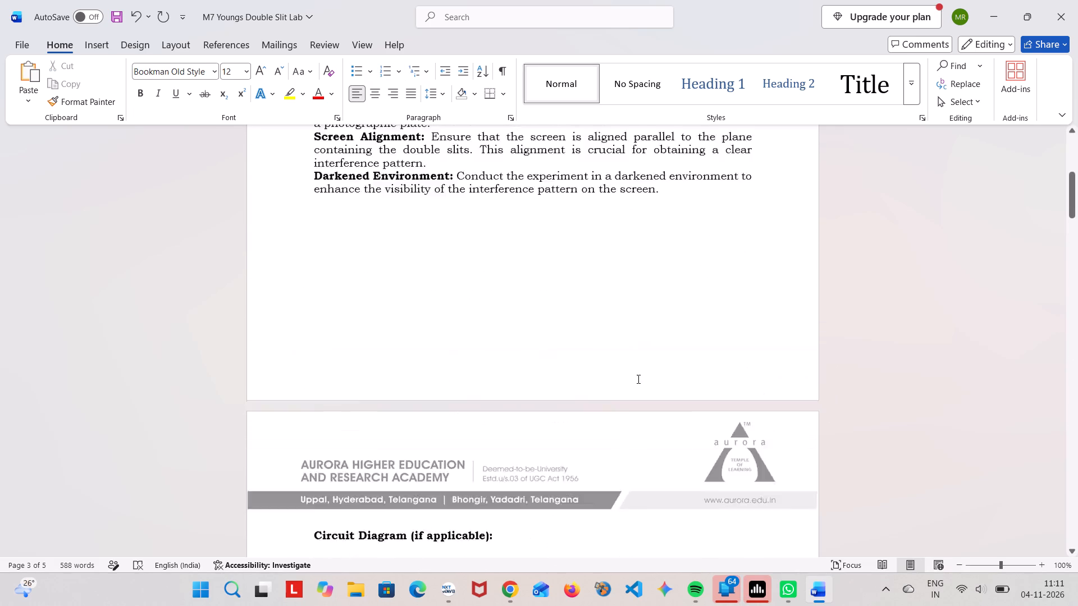
scroll(637, 379, "up", 5)
scroll(637, 379, "down", 6)
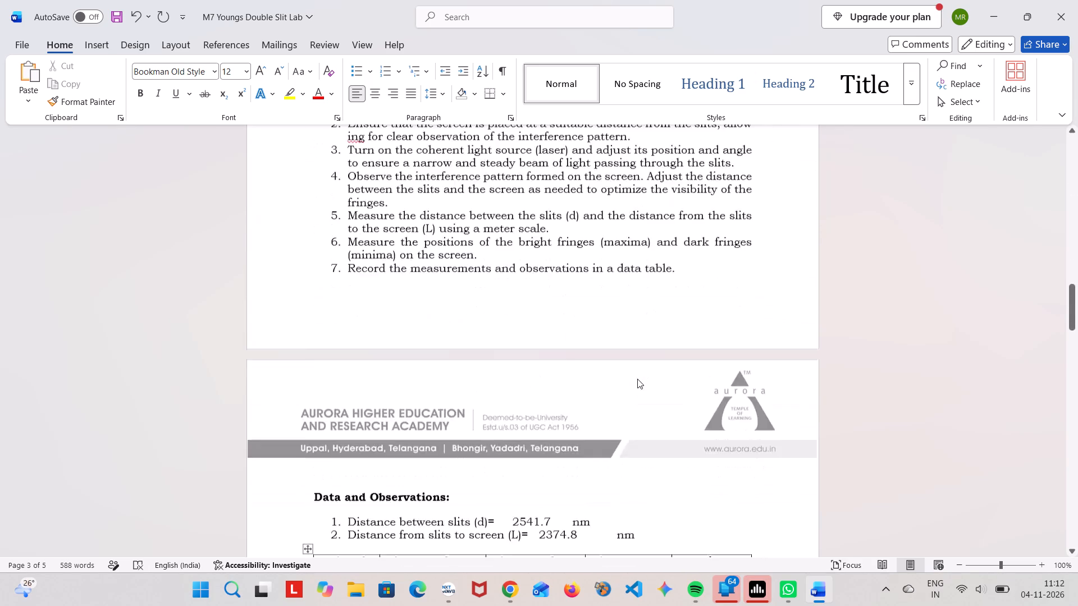
scroll(637, 379, "up", 11)
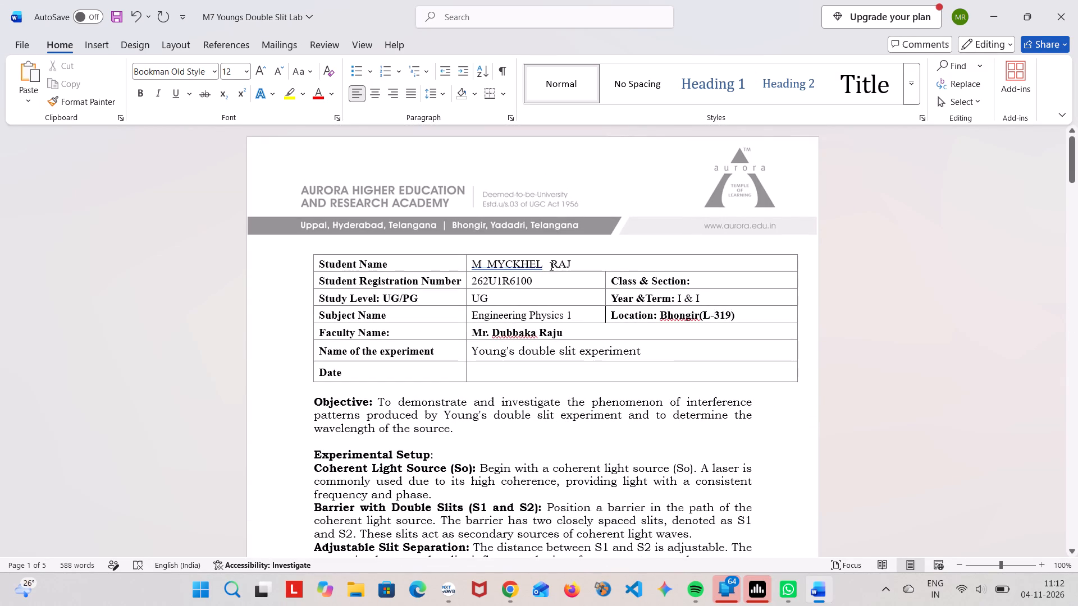
left_click(551, 266)
key("BackSpace")
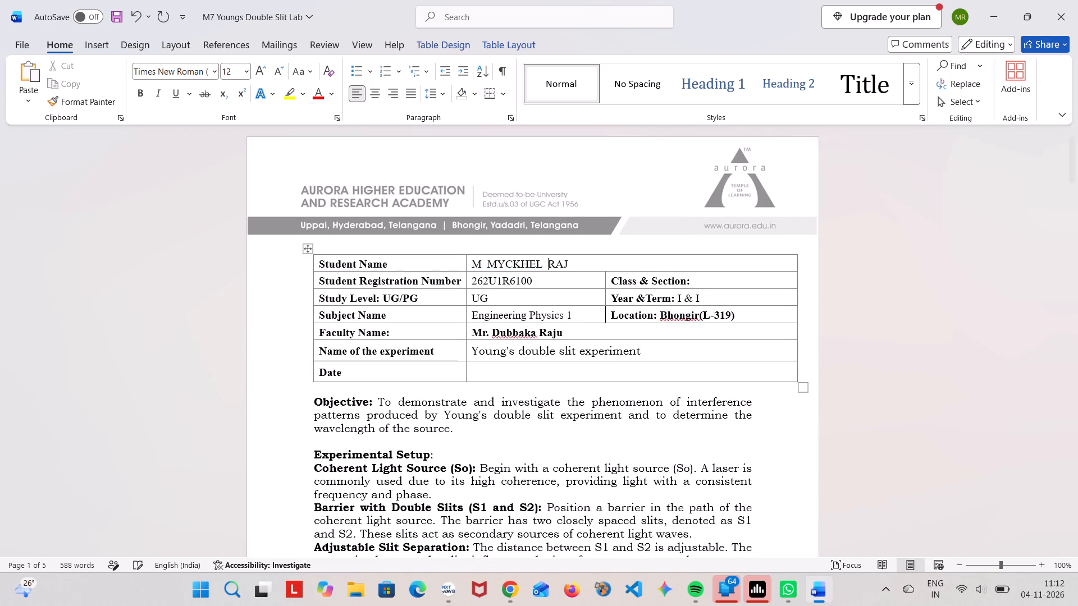
Look through the report from the experimental setup to the Result, Discussion and Conclusion sections for parts still to fill in.
scroll(487, 336, "down", 2)
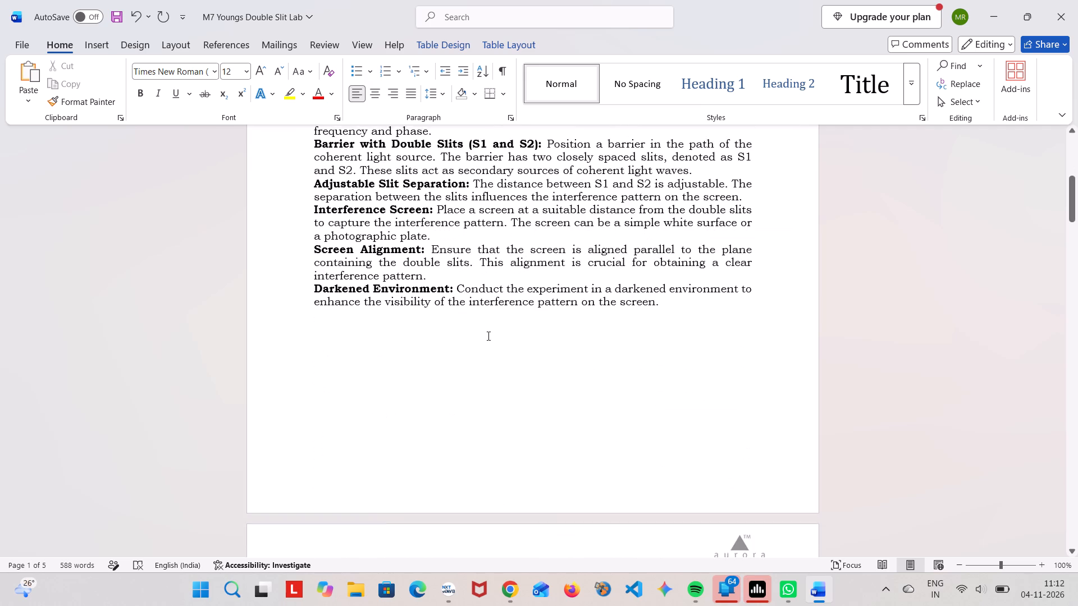
scroll(487, 336, "down", 2)
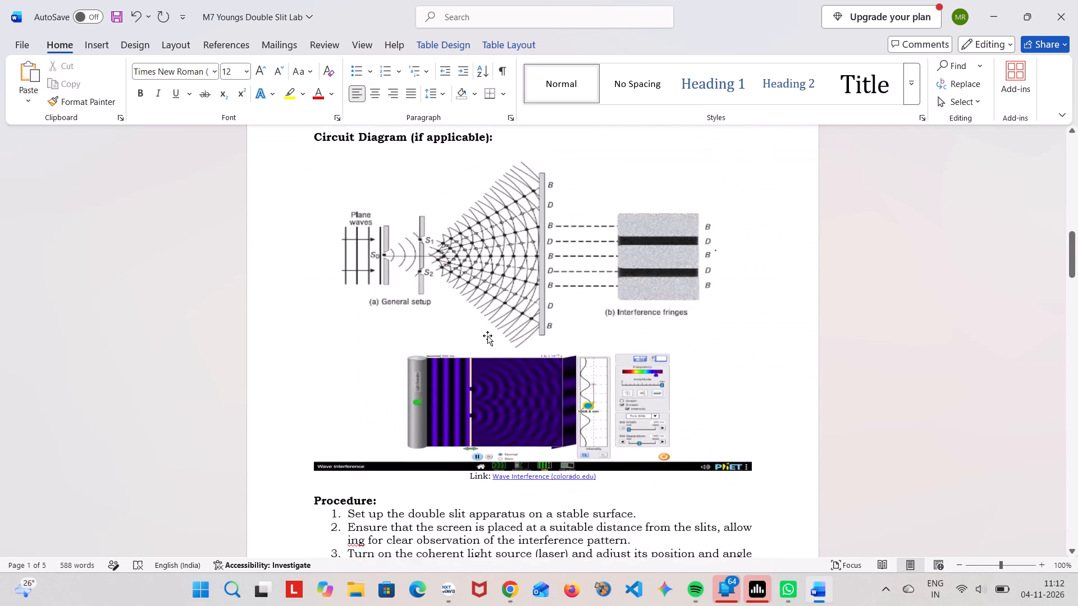
scroll(487, 336, "down", 6)
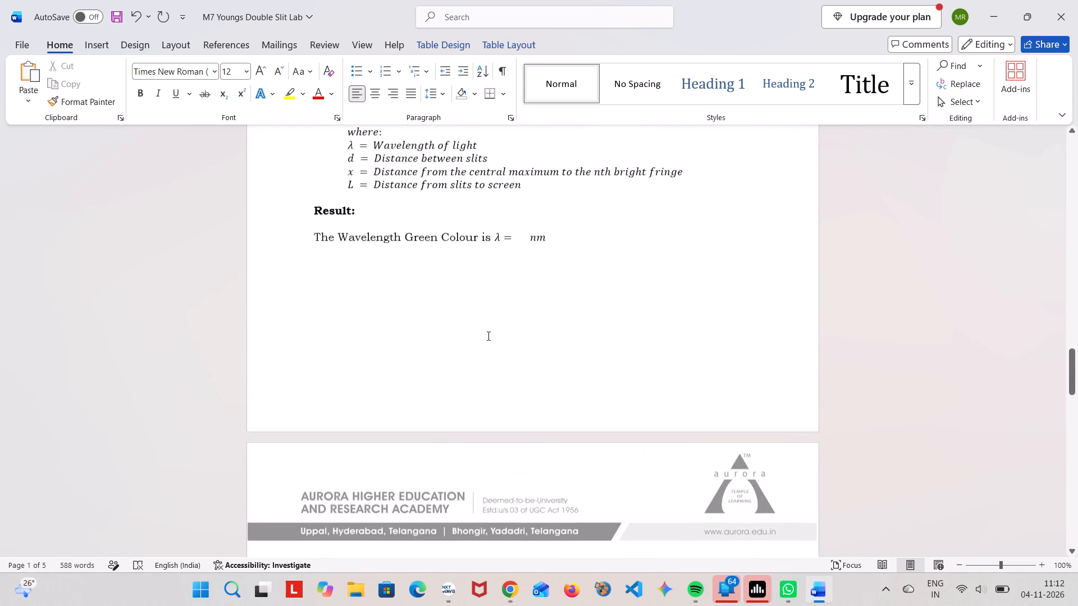
scroll(487, 336, "down", 1)
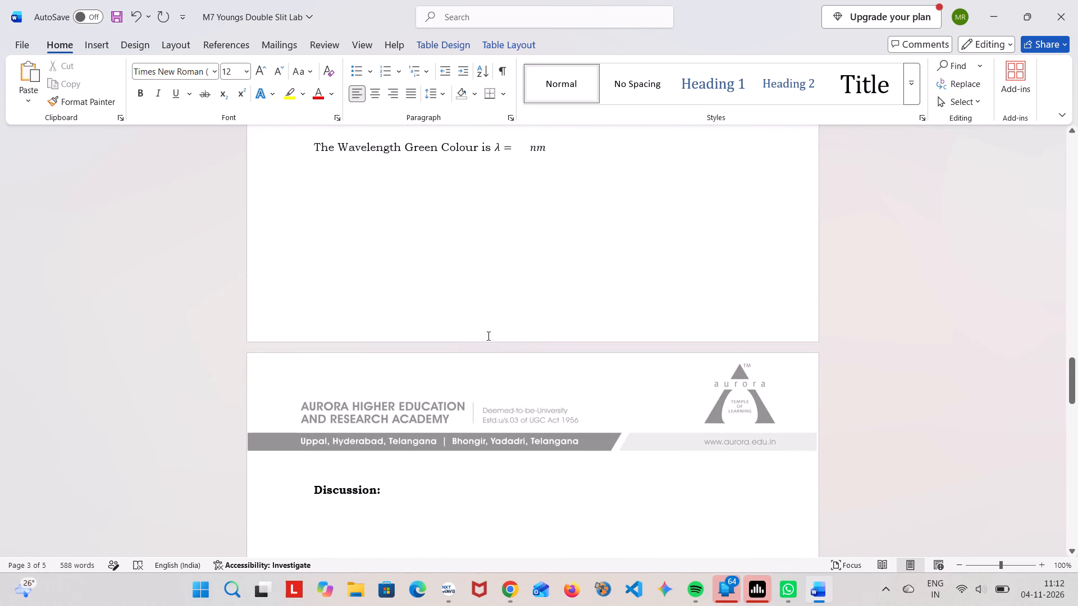
scroll(487, 336, "down", 1)
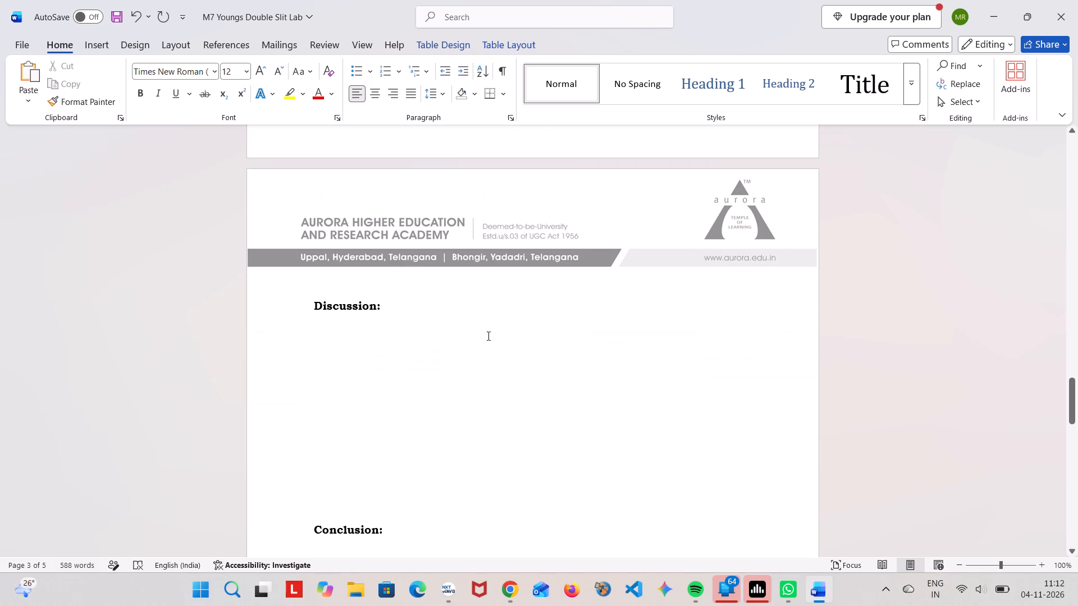
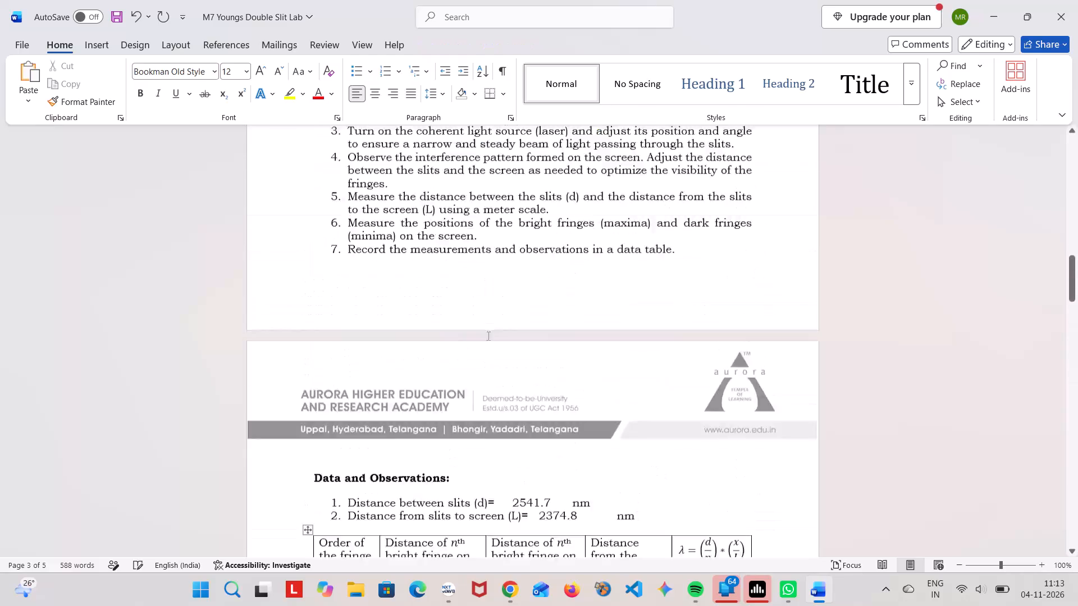
Place the cursor in the left-side bright fringe distance cell for order 1 in the Data and Observations table.
scroll(487, 336, "down", 3)
scroll(487, 336, "up", 4)
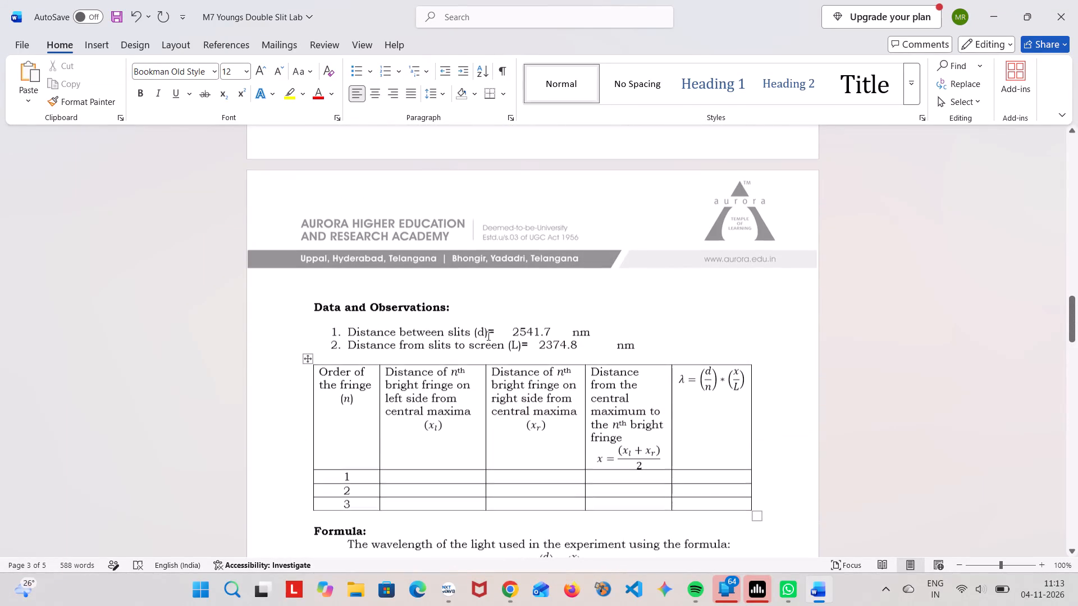
scroll(614, 458, "down", 1)
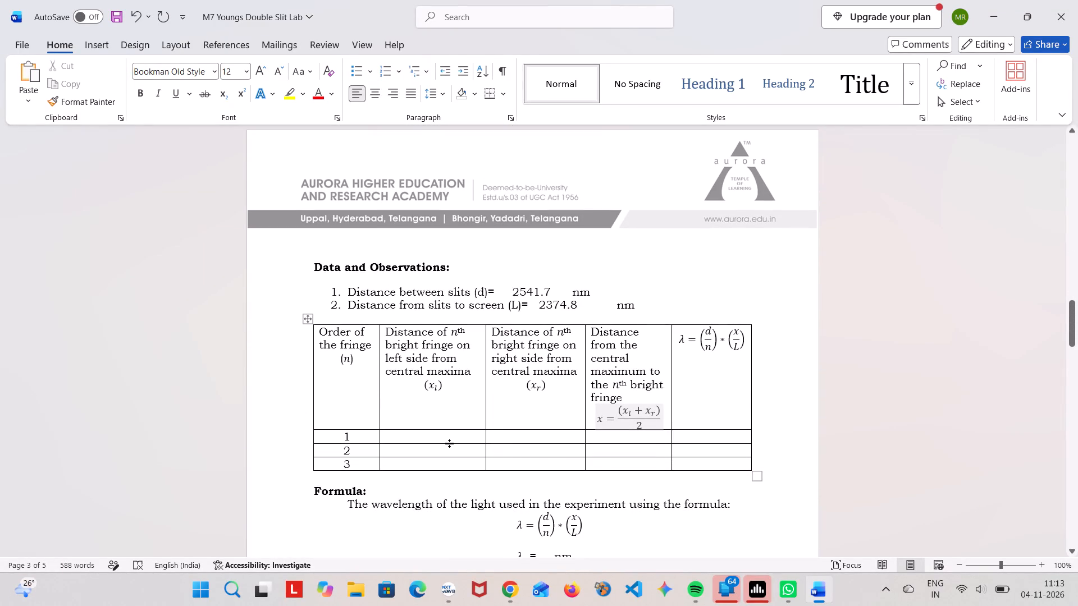
left_click(404, 438)
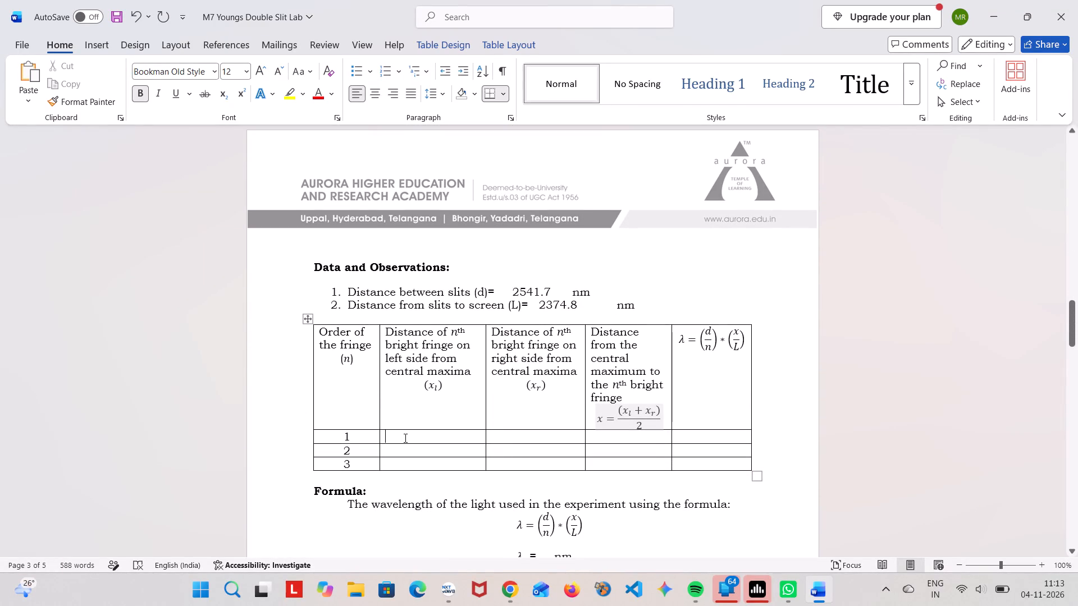
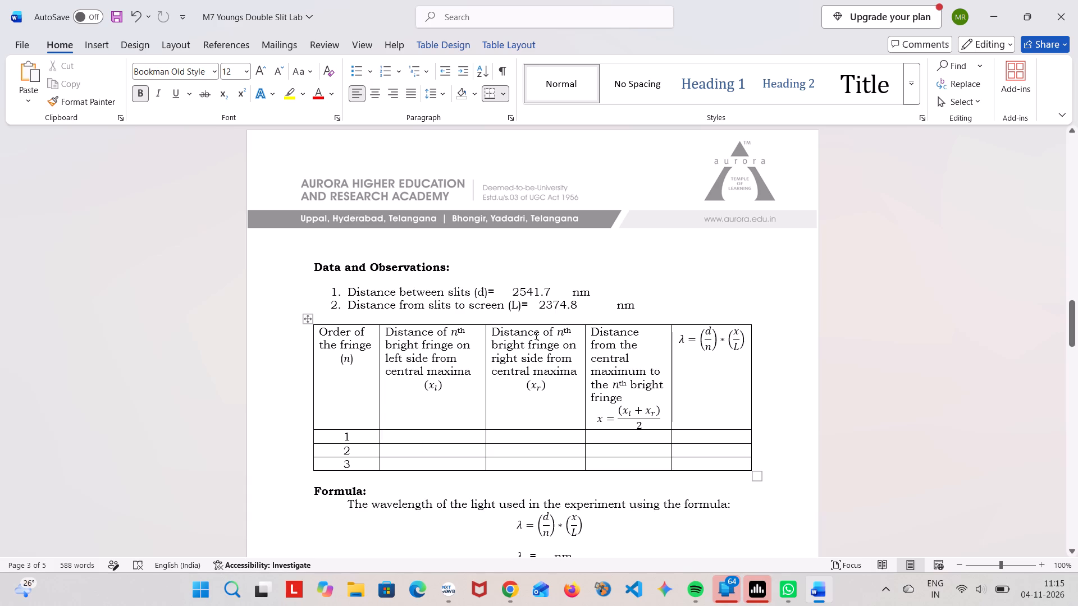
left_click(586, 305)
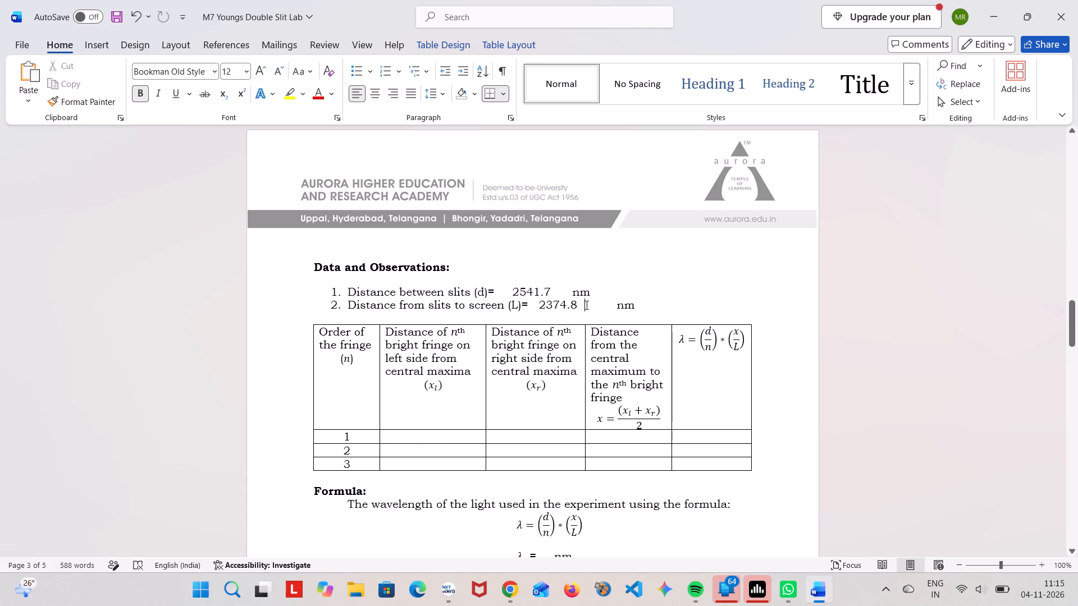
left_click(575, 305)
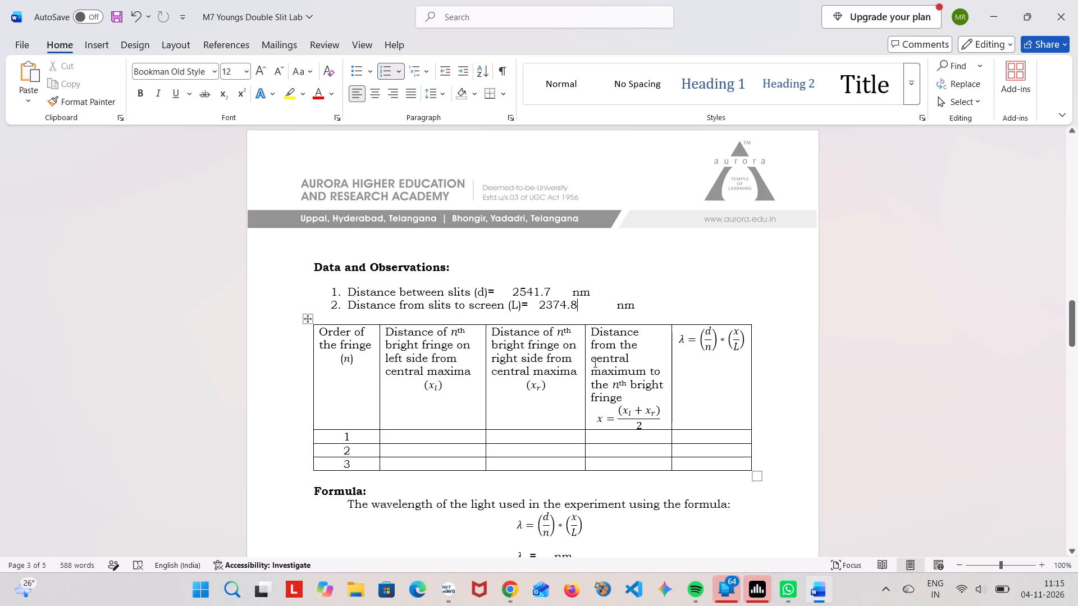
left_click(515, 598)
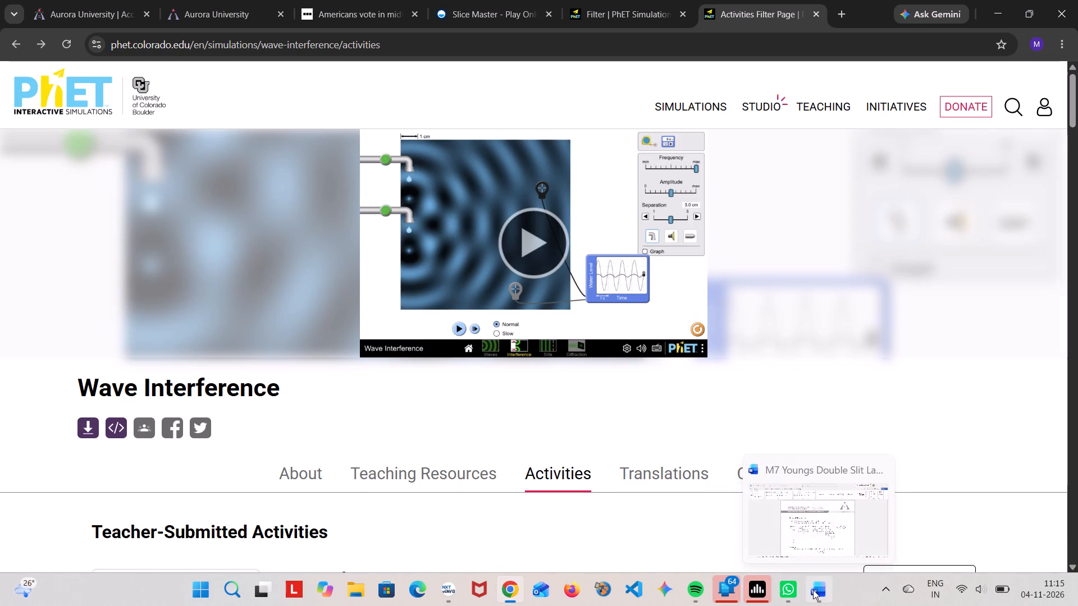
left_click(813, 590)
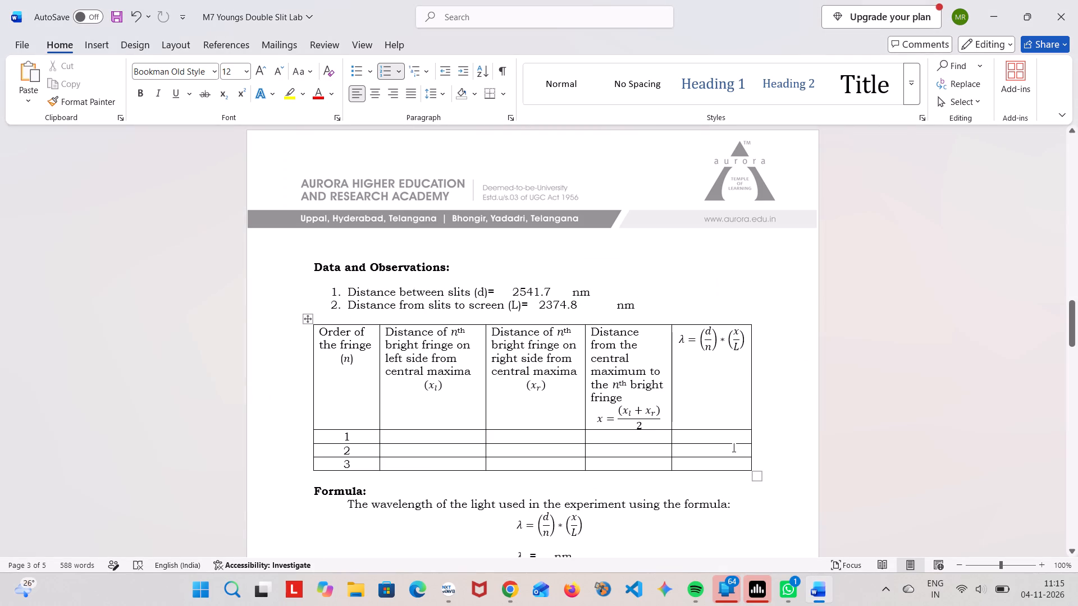
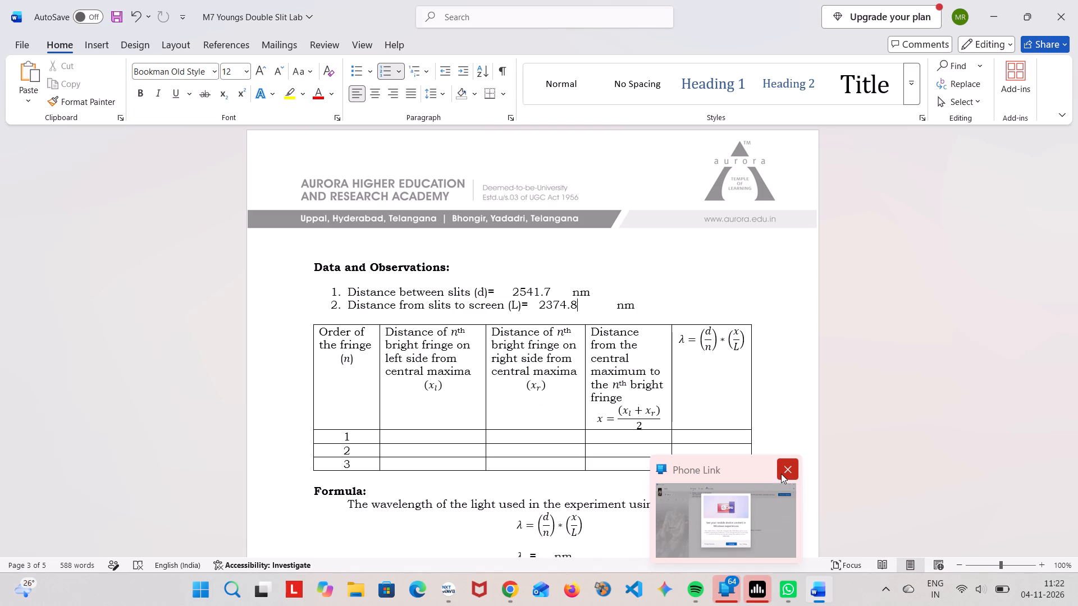
Close the Phone Link app and return to the Data and Observations page of the lab report.
left_click(781, 474)
left_click(723, 251)
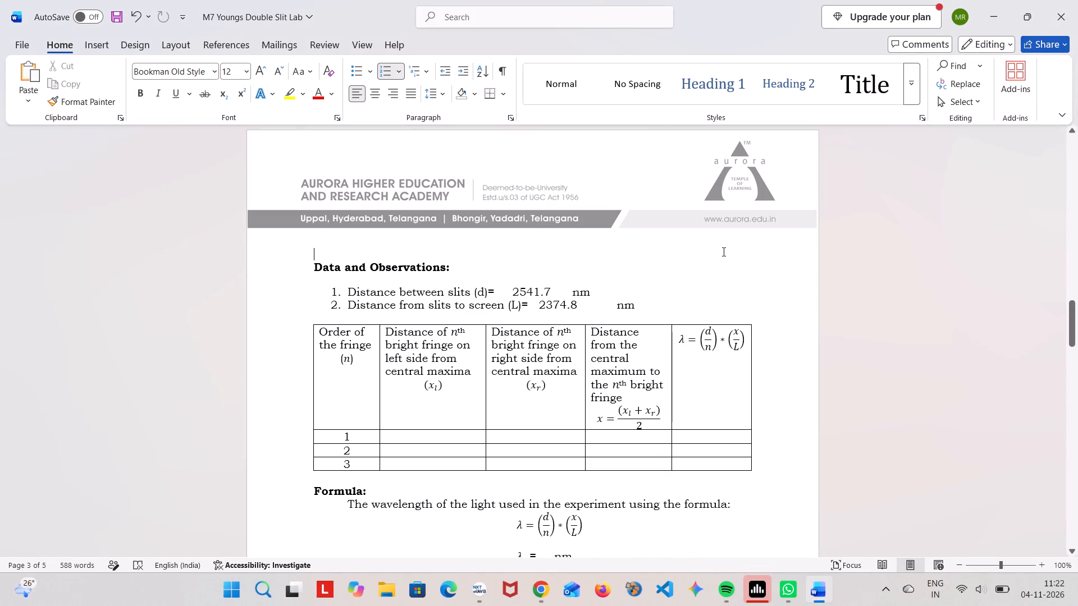
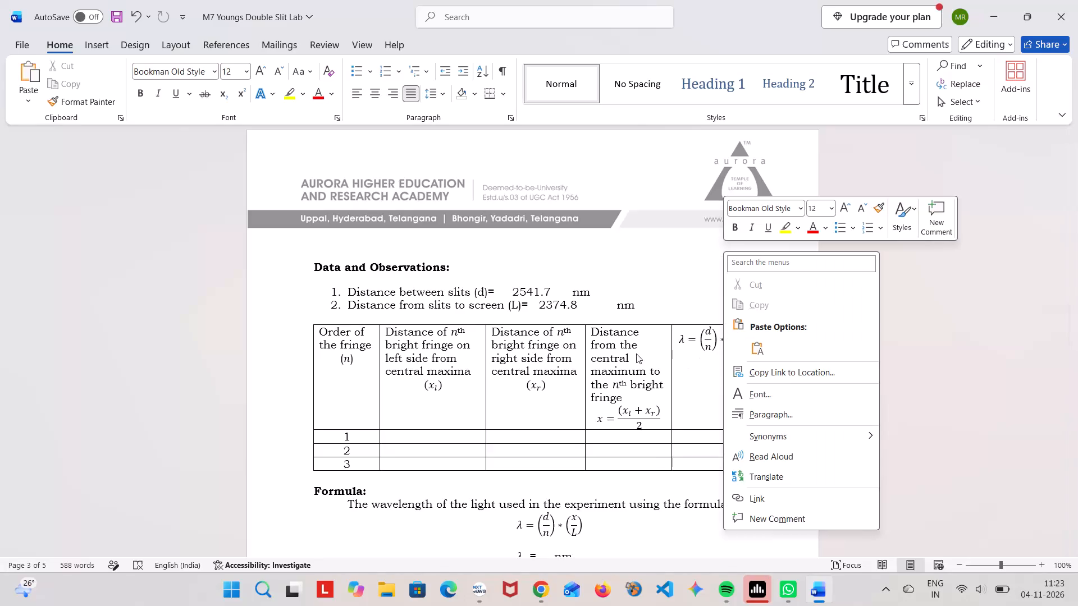
Return to the lab report and place the cursor in the left-side bright fringe distance cell for order 1.
left_click(109, 294)
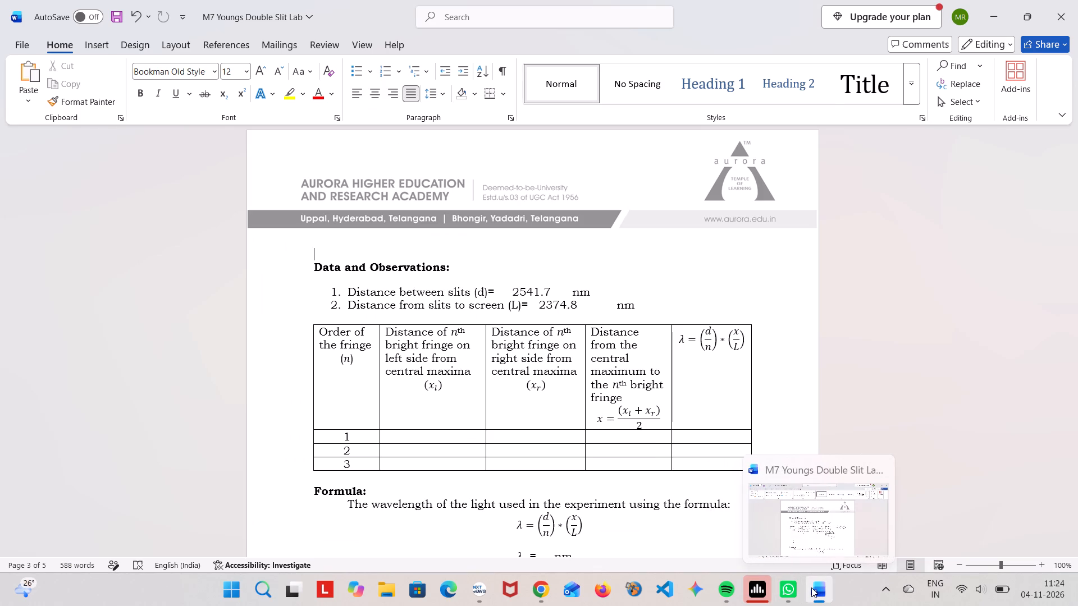
left_click(811, 587)
left_click(811, 587)
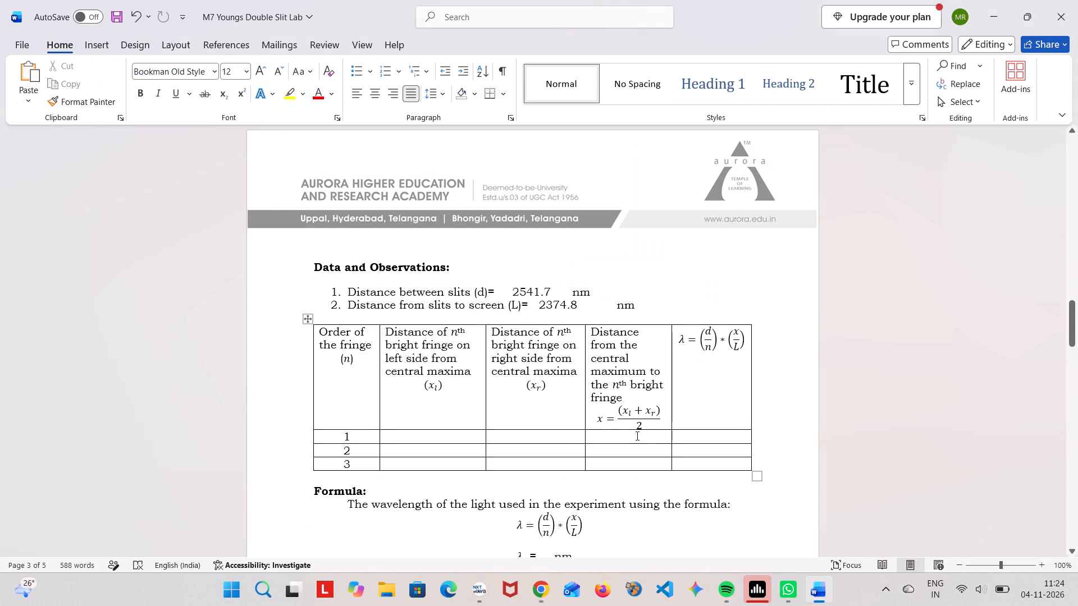
left_click(565, 436)
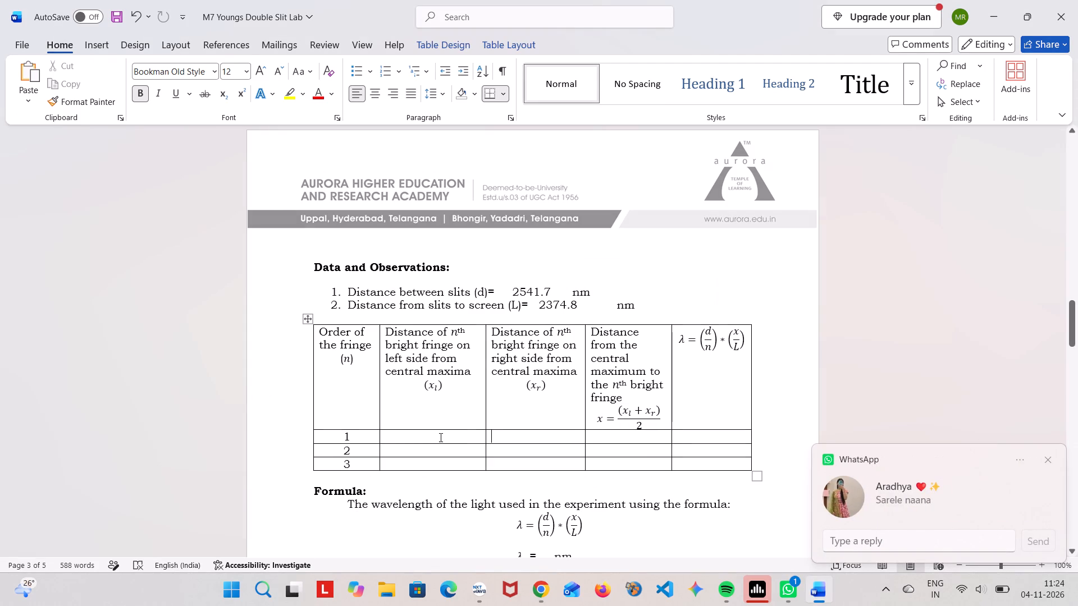
left_click(440, 437)
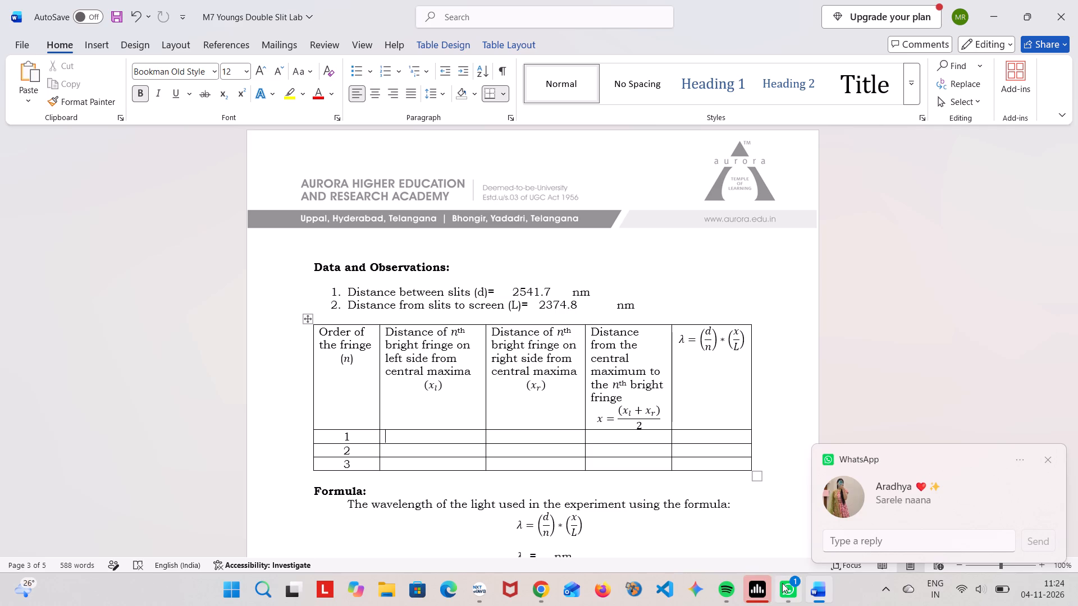
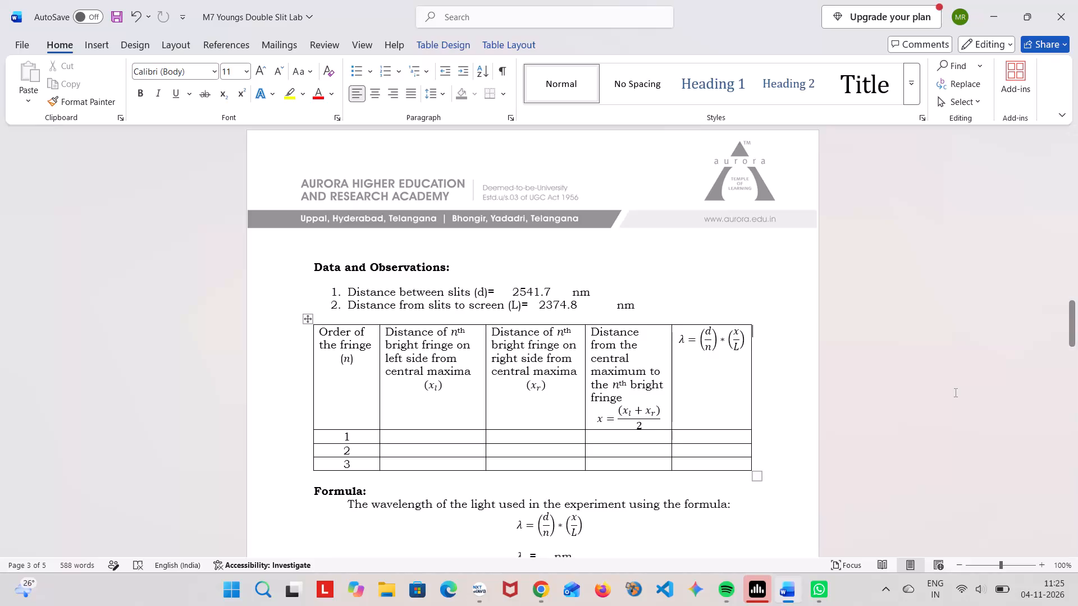
Place the cursor in the order 1 cell for the left-side bright fringe distance in the Data and Observations table.
left_click(419, 438)
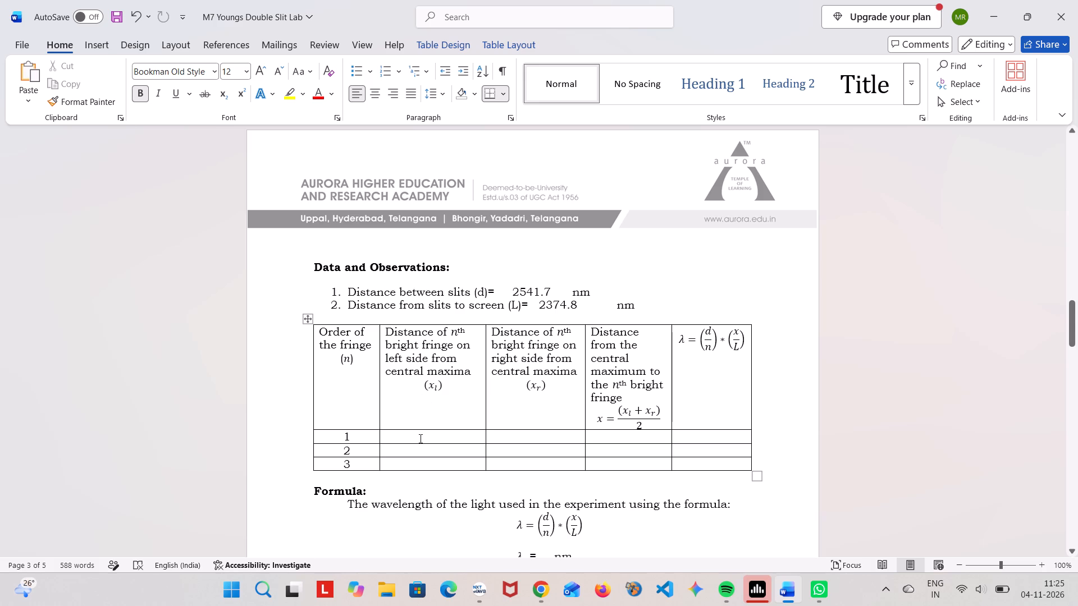
Change the distance between slits (d) value in Data and Observations to 2650 nm.
left_click(552, 295)
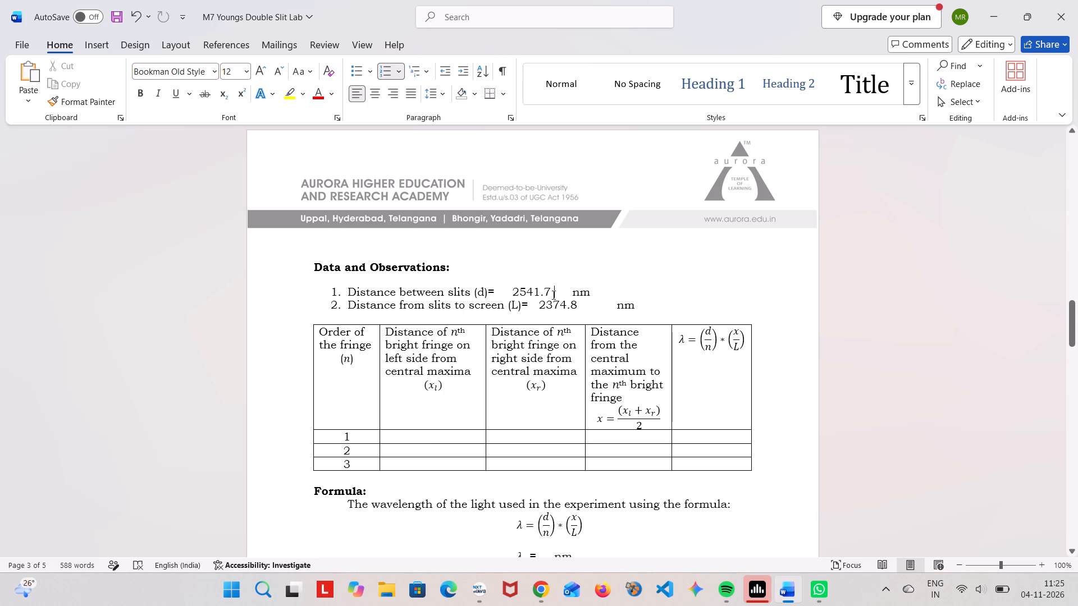
key("BackSpace")
key("BackSpace")
key("BackSpace")
key("BackSpace")
key("BackSpace")
key("BackSpace")
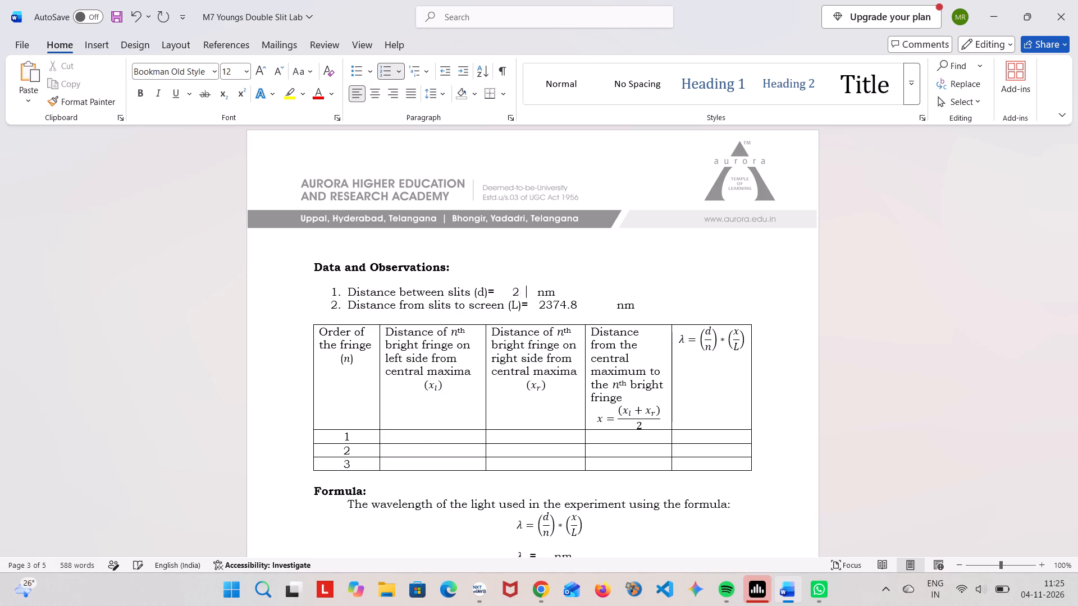
type("650")
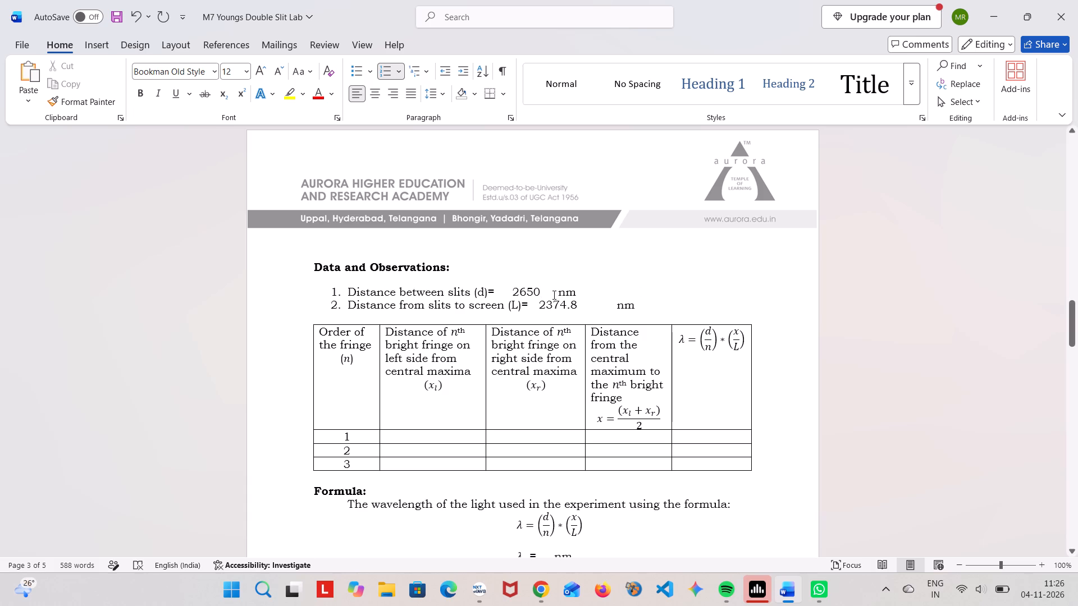
Reduce the gap between the slit distance value and its nm unit to a single space.
left_click(552, 293)
left_click(555, 293)
key("BackSpace")
key("BackSpace")
key("BackSpace")
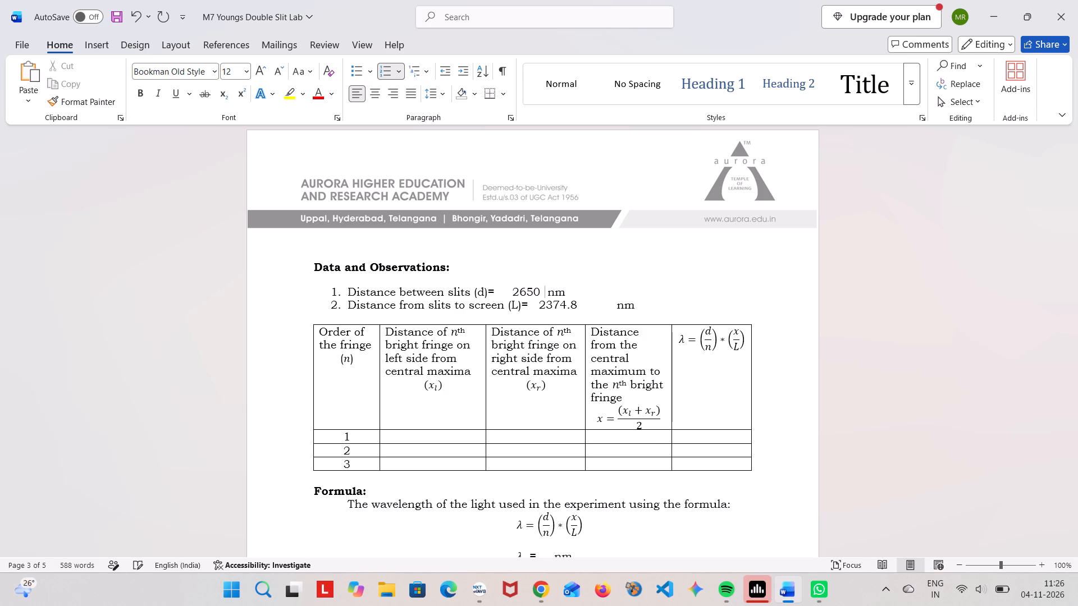
key("BackSpace")
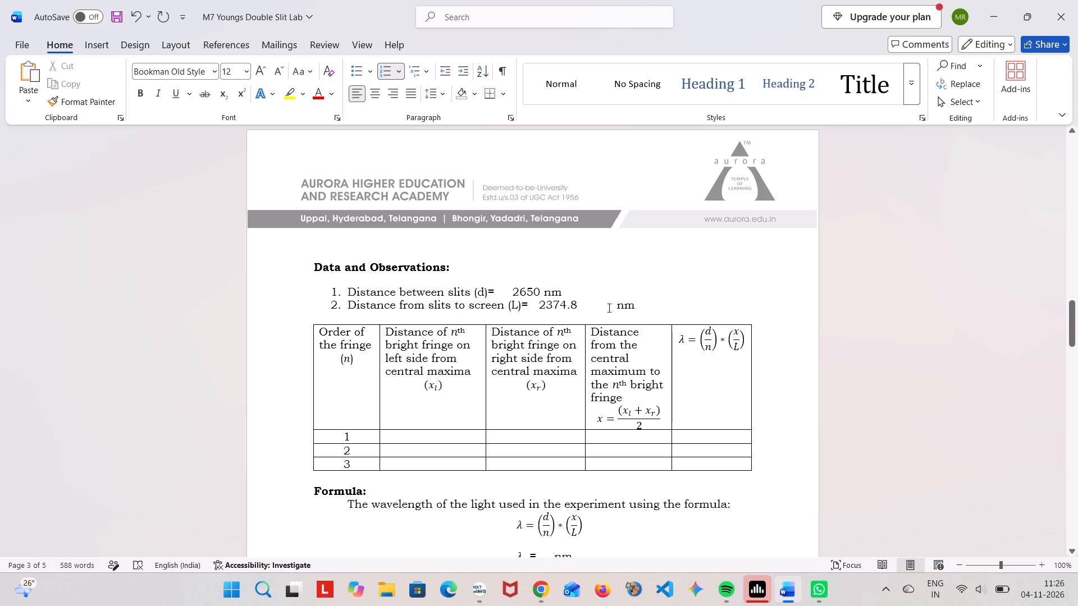
Reduce the gap between the slits-to-screen distance (L) value and its nm unit to a single space.
left_click(611, 306)
key("BackSpace")
key("BackSpace")
key("BackSpace")
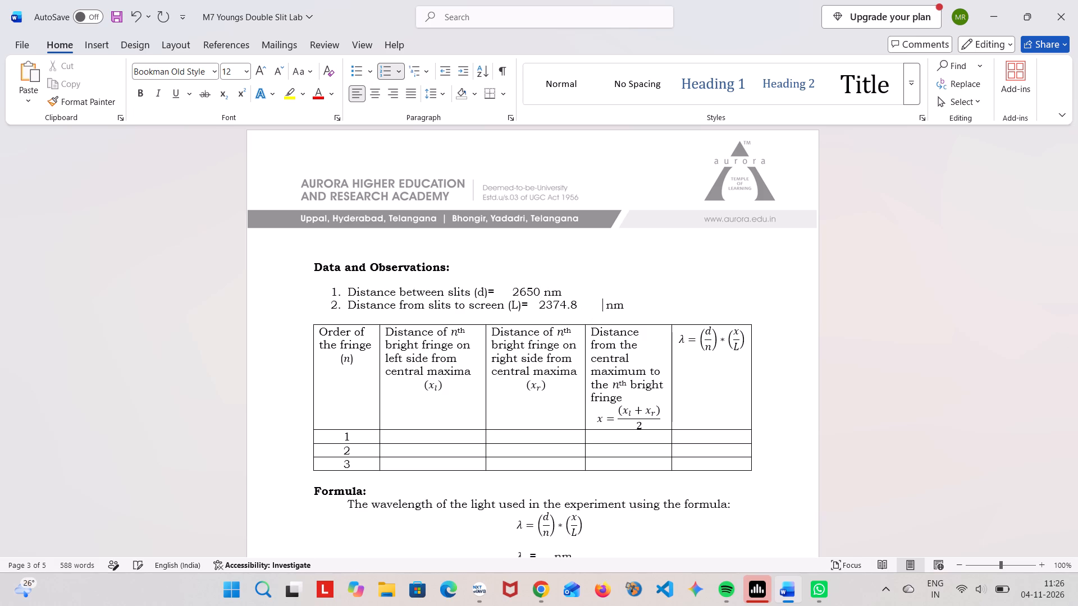
key("BackSpace")
key("BackSpace")
key("BackSpace")
key("BackSpace")
key("BackSpace")
key("BackSpace")
key("BackSpace")
left_click(651, 309)
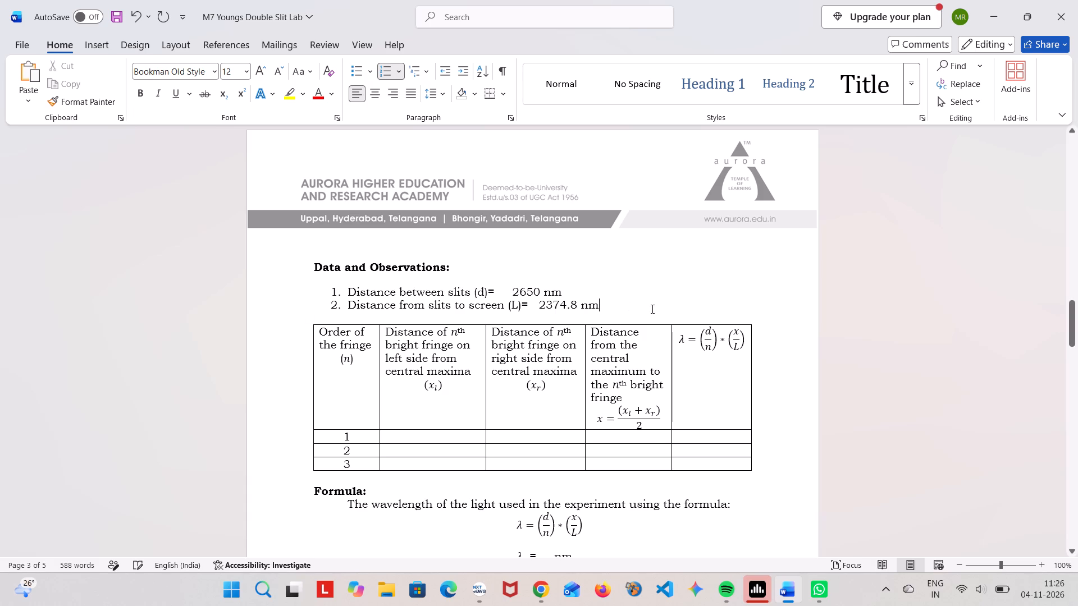
Remove the remaining space before nm in both the d and L lines.
left_click(543, 292)
key("BackSpace")
left_click(581, 306)
key("BackSpace")
Change the distance from slits to screen (L) to 2373.7 nm.
left_click(446, 438)
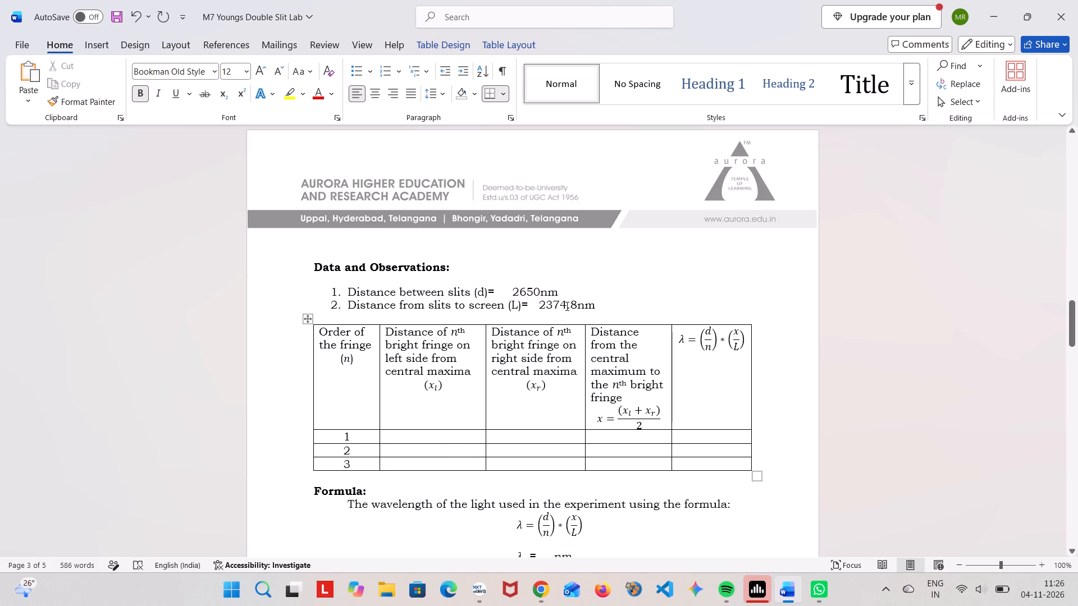
left_click(566, 306)
key("BackSpace")
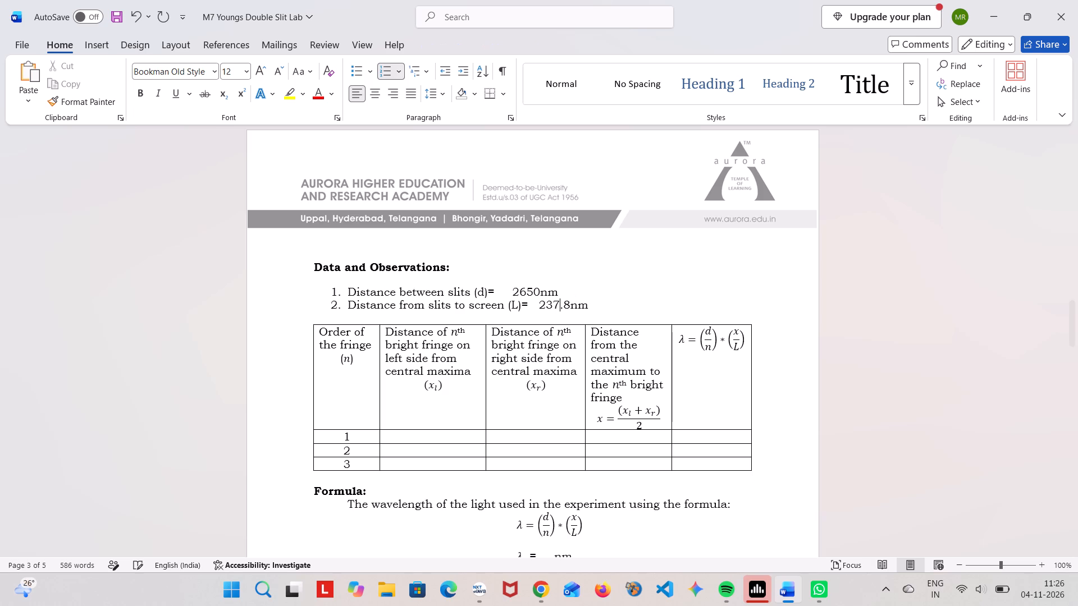
key("3")
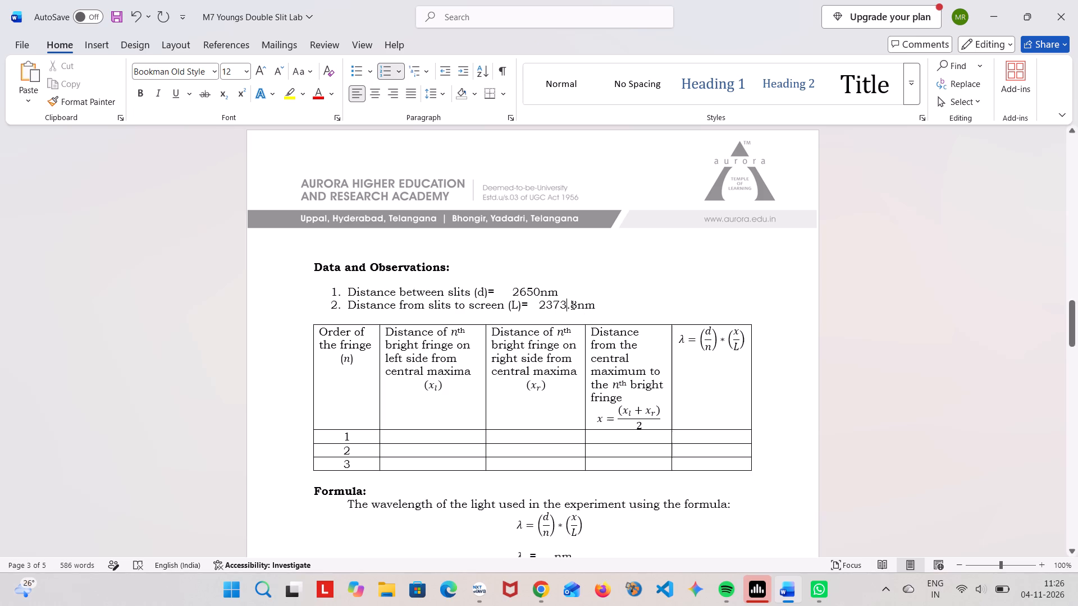
left_click(575, 305)
key("BackSpace")
key("7")
Fill the left-side fringe distance (xl) column with 358.2, 954.3 and 1572.2 for orders 1, 2 and 3.
scroll(533, 448, "down", 1)
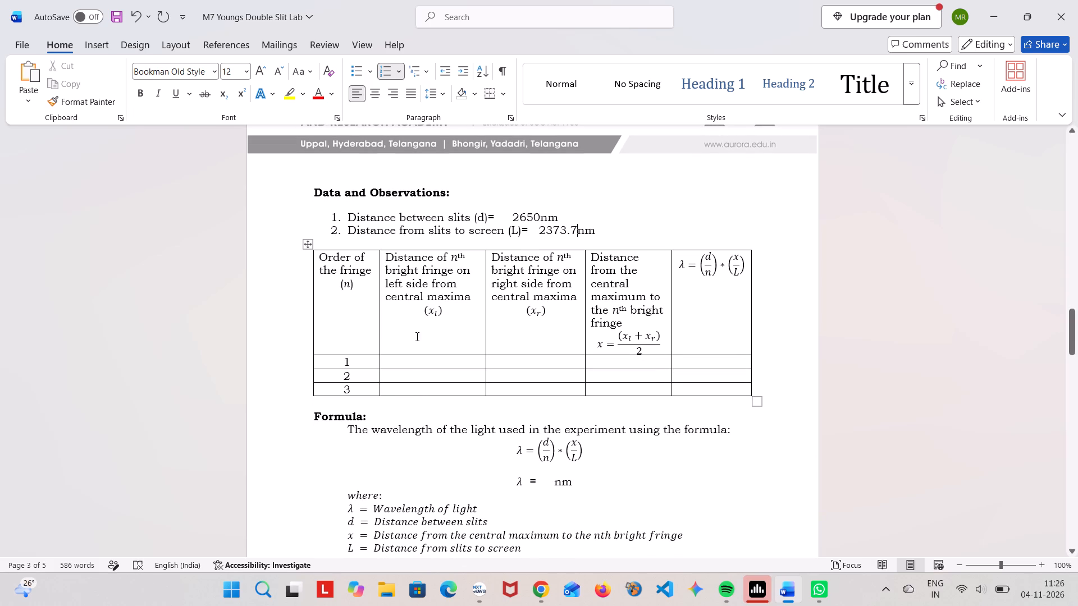
left_click(429, 363)
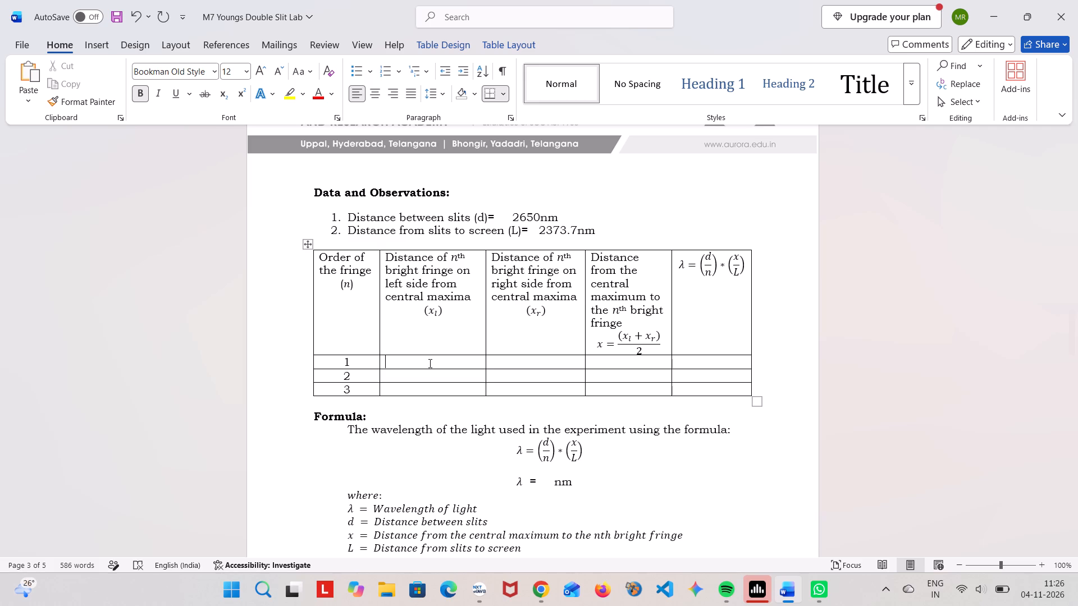
key("3")
type("58")
key("period")
key("2")
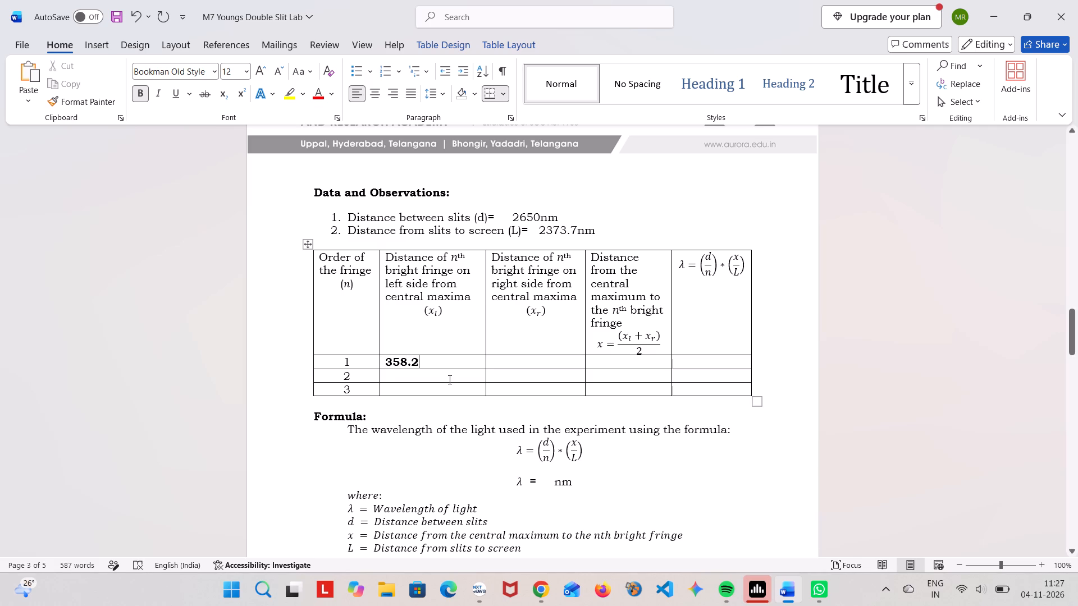
left_click(449, 379)
key("9")
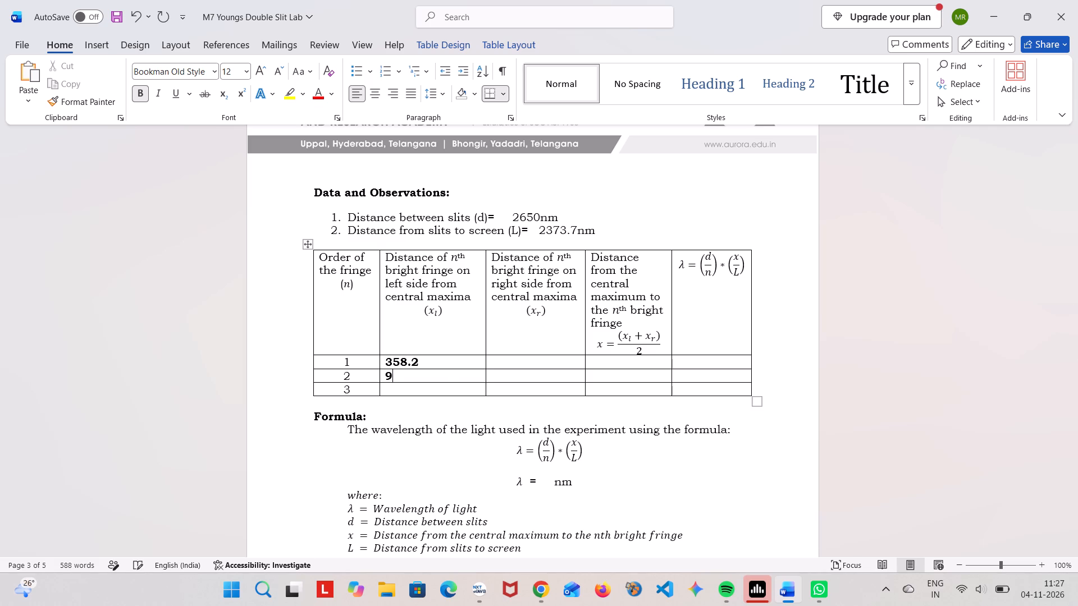
type("54")
key("period")
key("3")
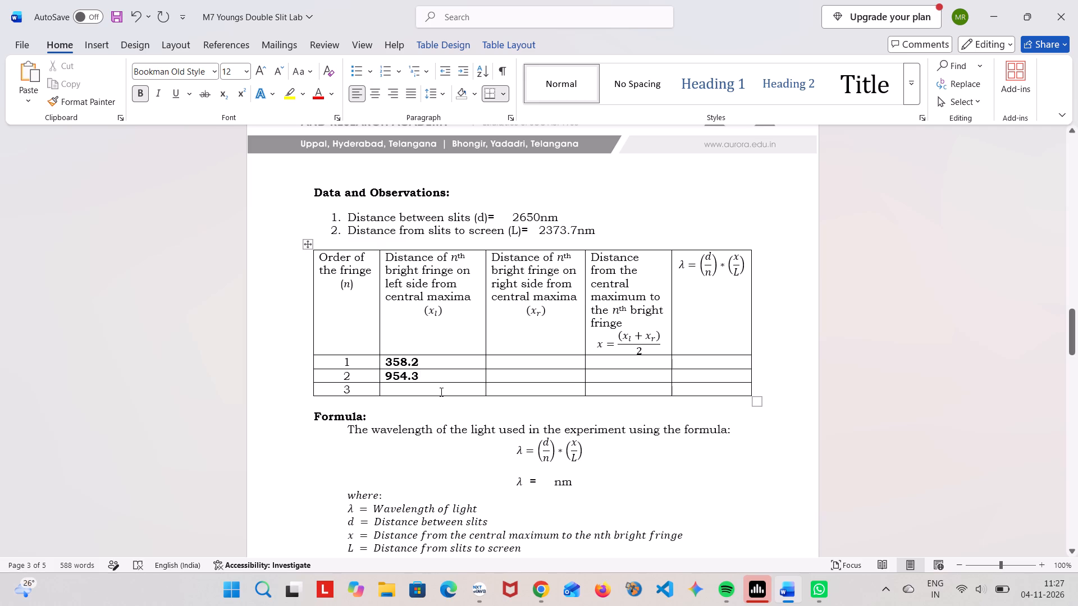
left_click(440, 391)
type("15")
type("72")
key("period")
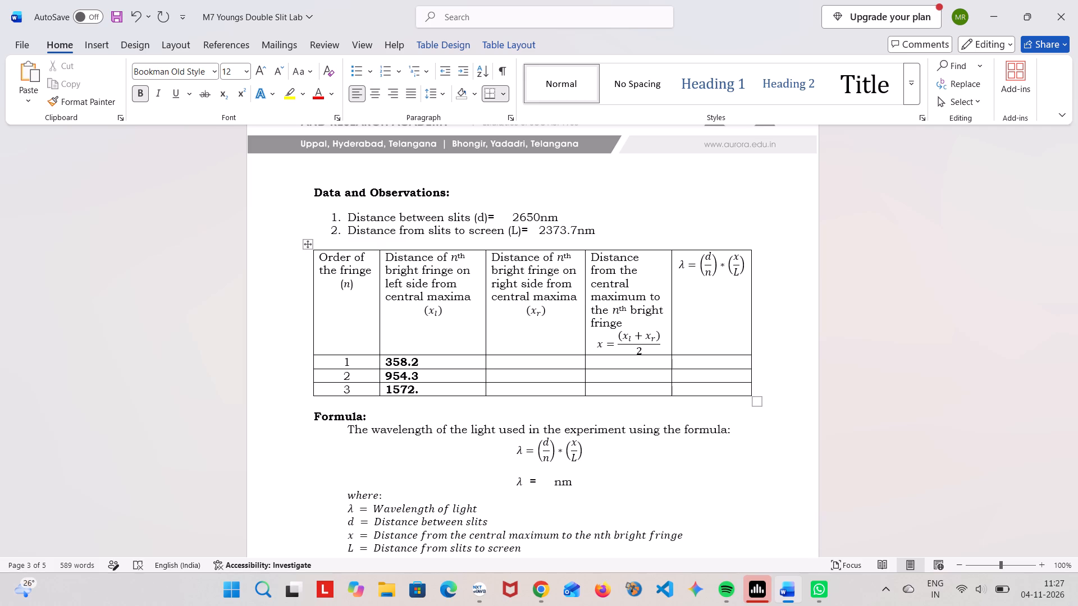
key("2")
Fill the right-side fringe distance (xr) column with 396.3, 949.5 and 1712.4 for orders 1, 2 and 3.
left_click(503, 363)
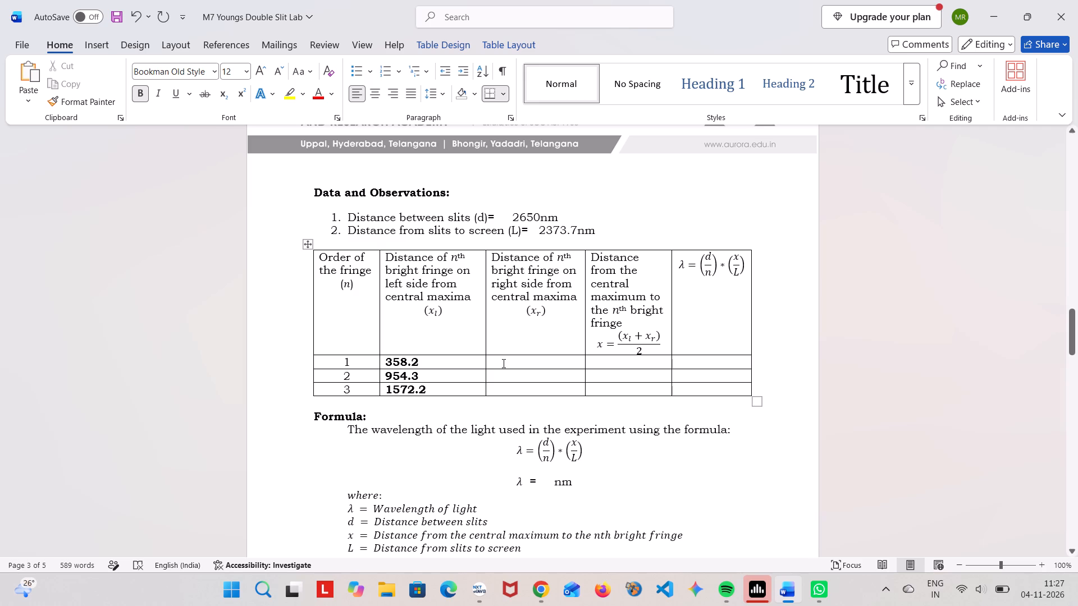
key("3")
key("9")
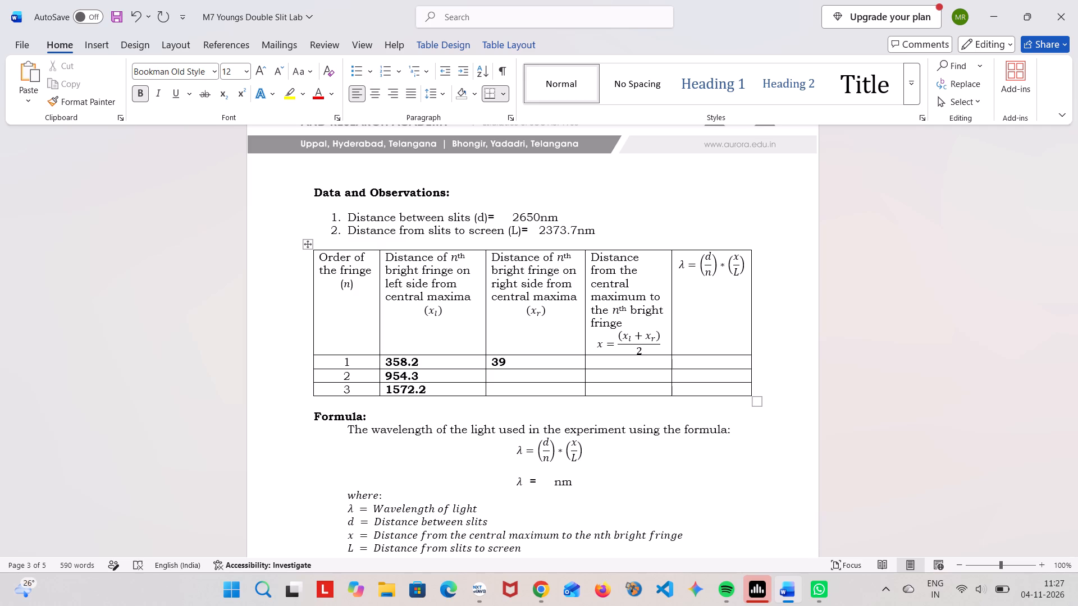
key("6")
key("period")
key("3")
left_click(554, 380)
key("9")
key("4")
key("9")
key("period")
key("5")
left_click(543, 392)
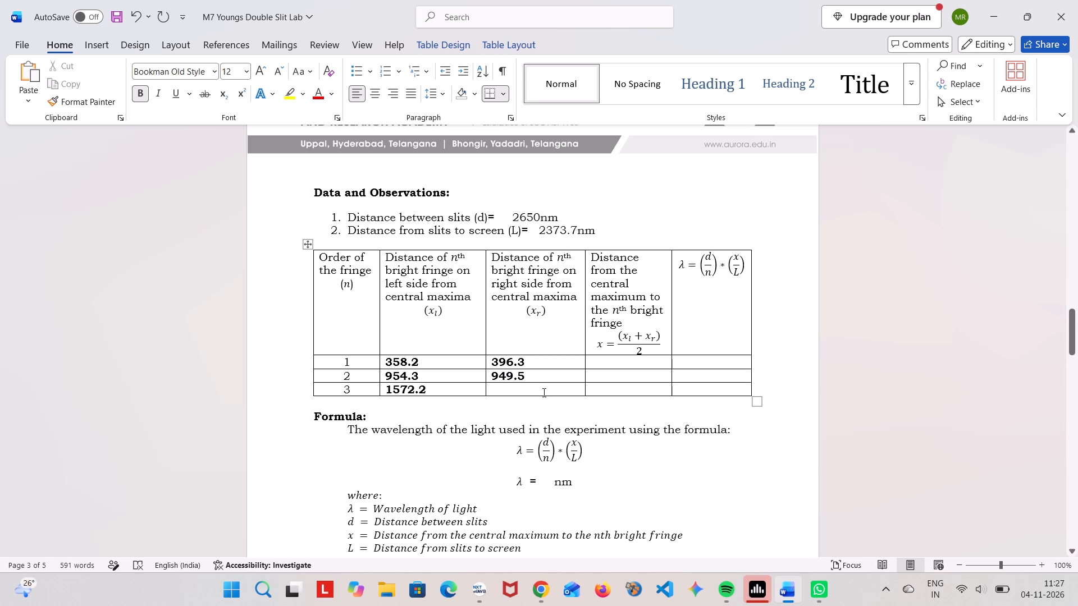
type("17")
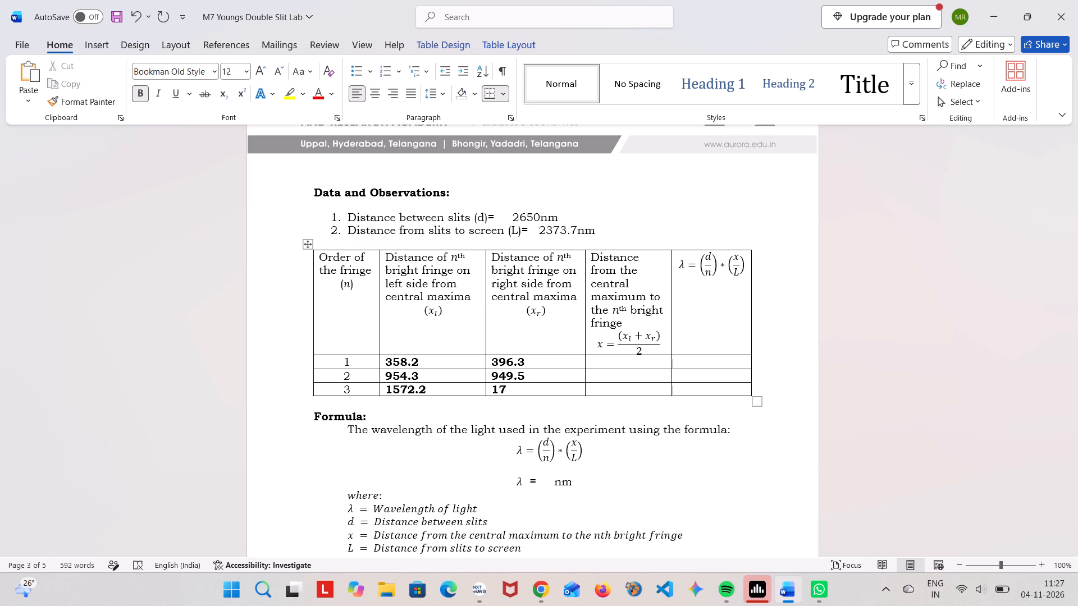
key("1")
key("1")
key("period")
key("BackSpace")
key("BackSpace")
key("2")
key("period")
key("4")
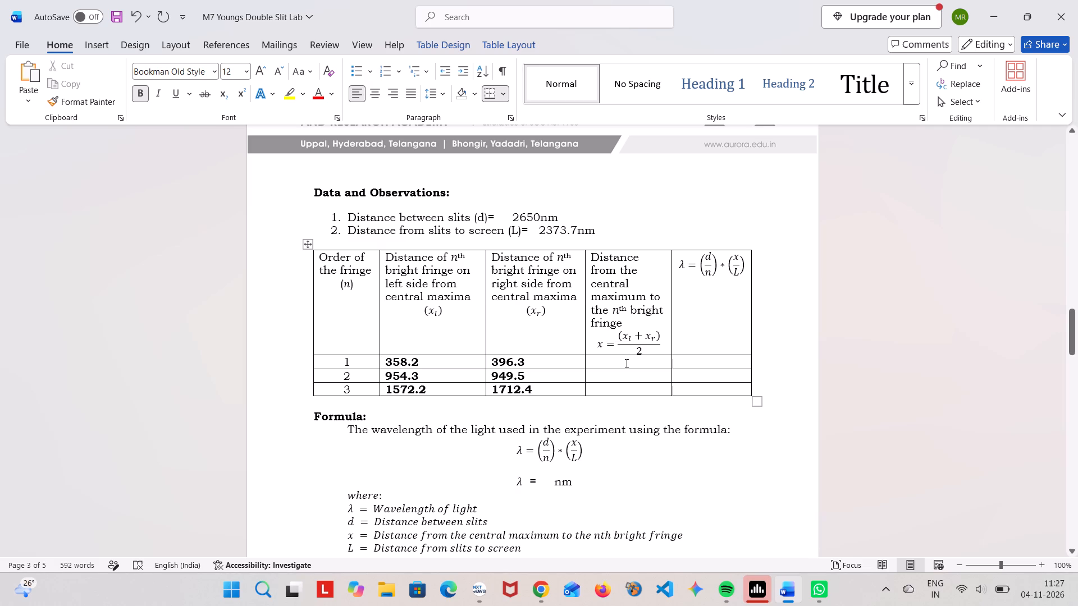
Start the entry for order 1 in the averaged fringe distance (x) column.
left_click(625, 362)
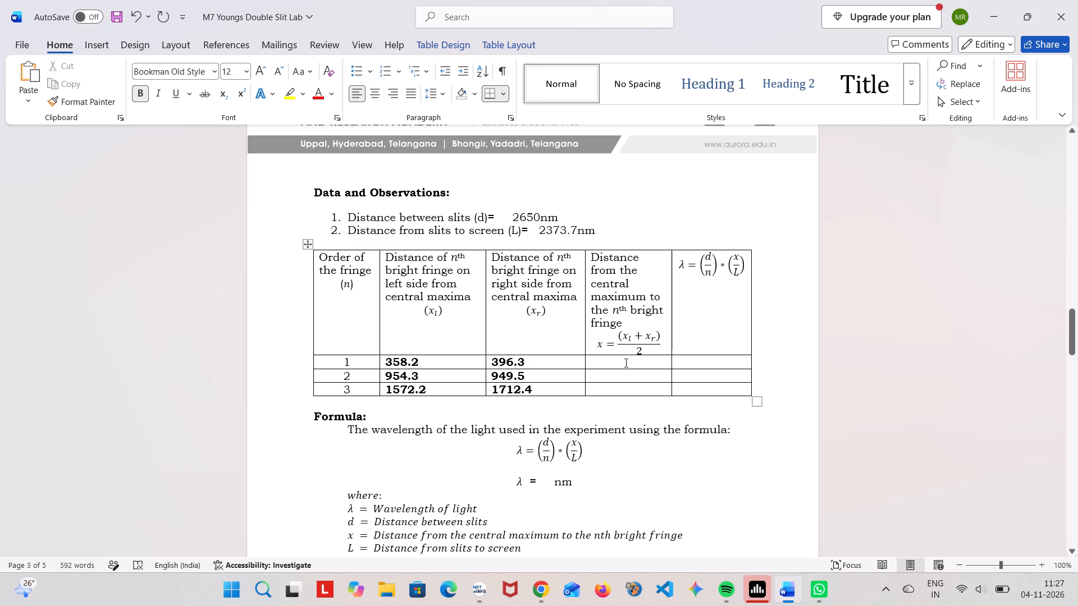
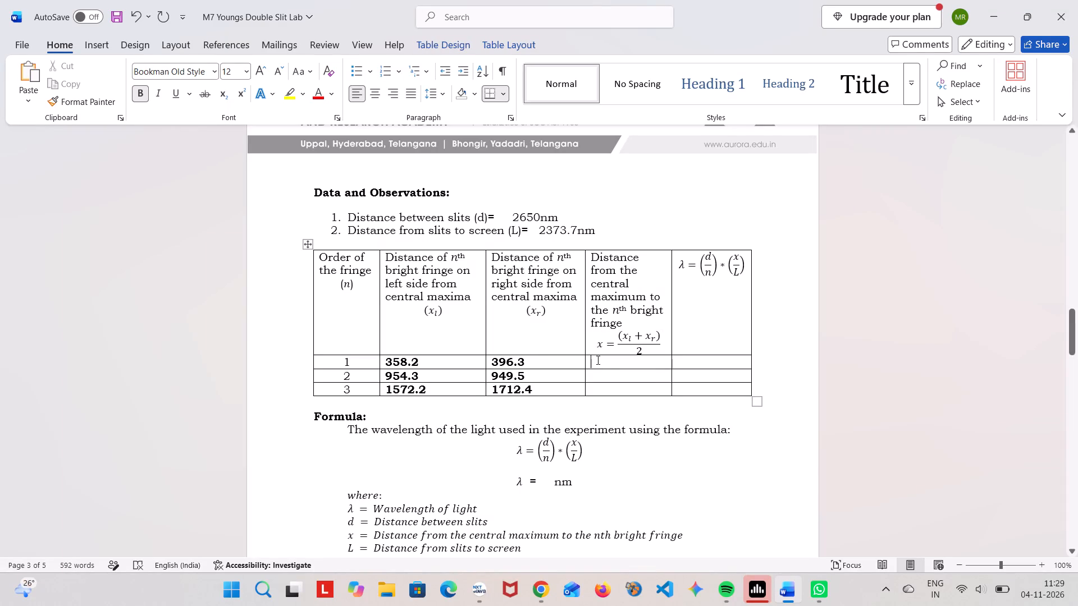
Fill the order 1 row with 754.5 for the averaged fringe distance (x) and 556.35 for the wavelength (λ).
key("6")
key("BackSpace")
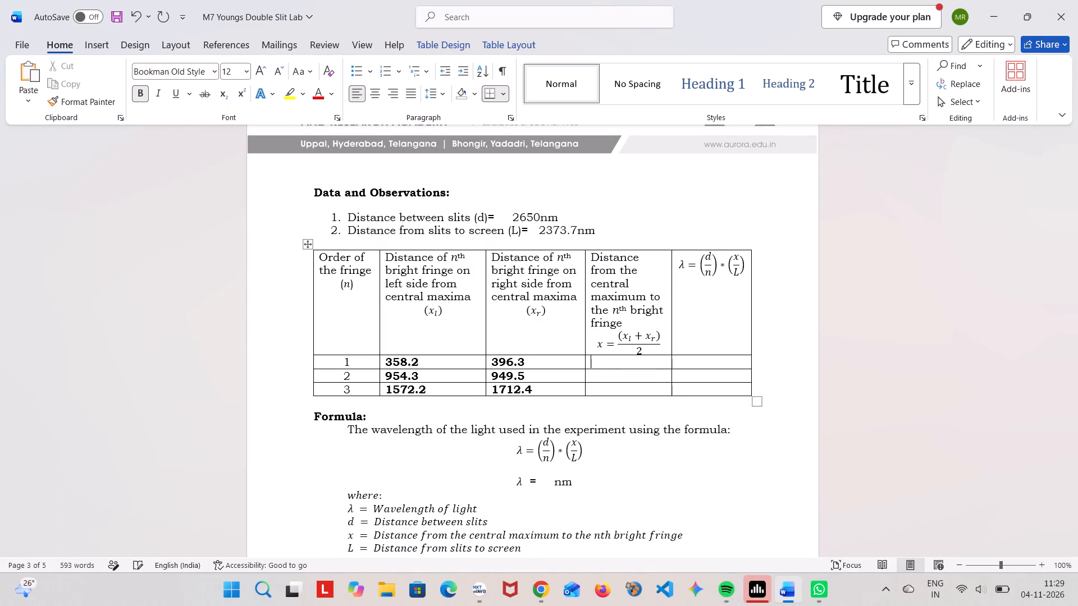
key("7")
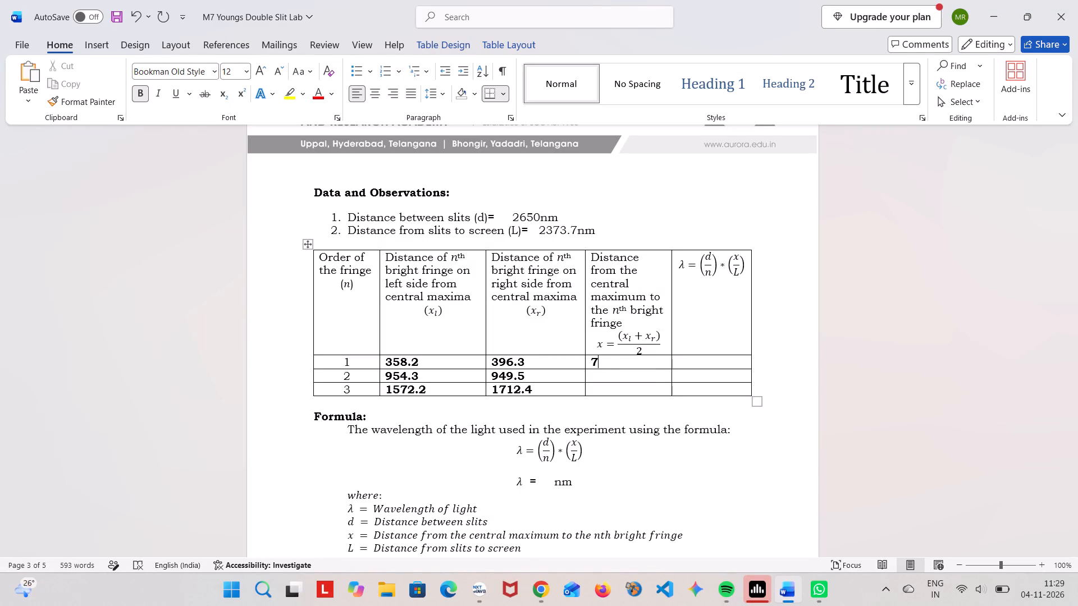
type("54")
key("period")
key("5")
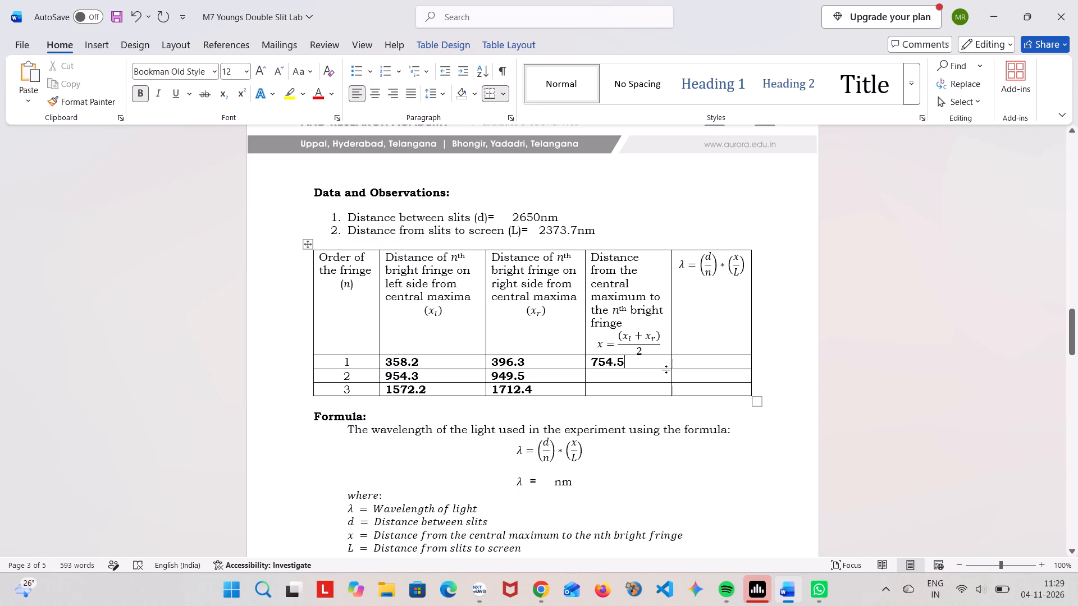
left_click(636, 374)
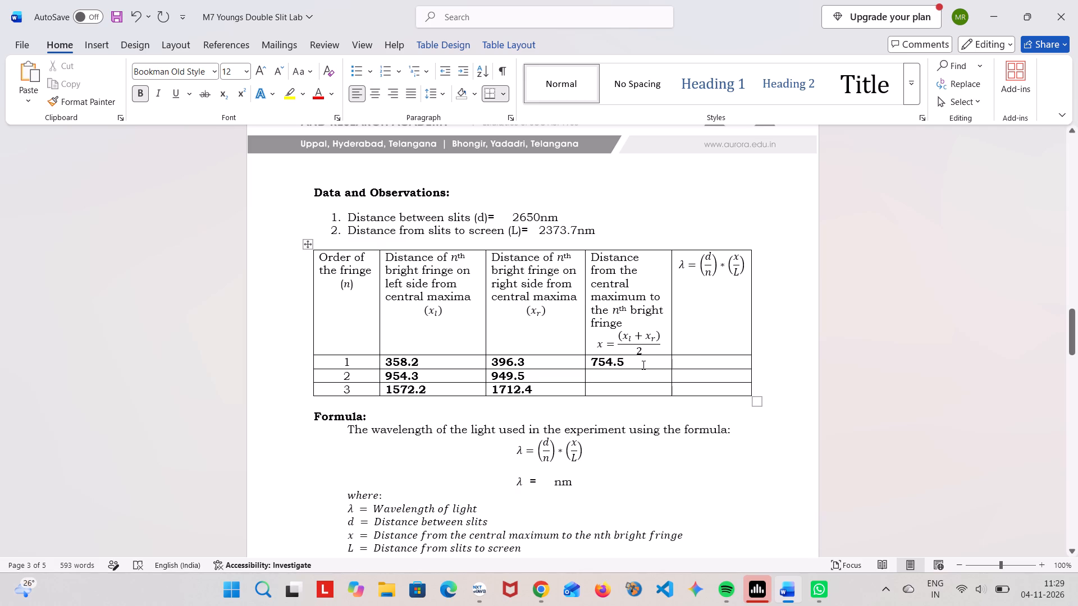
left_click(642, 365)
left_click(692, 363)
left_click(705, 361)
type("556")
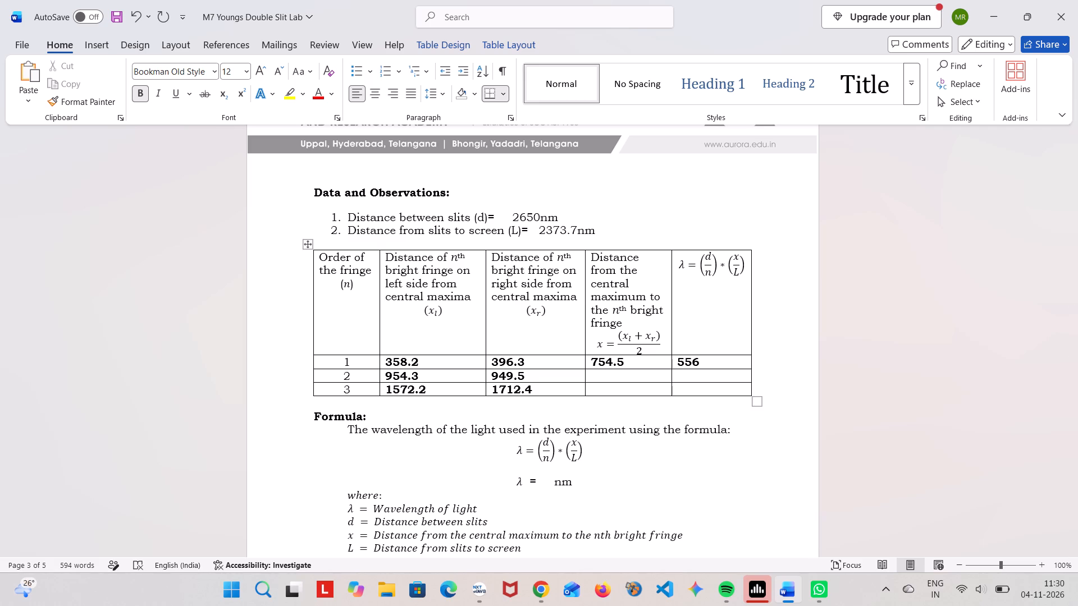
key("period")
type("35")
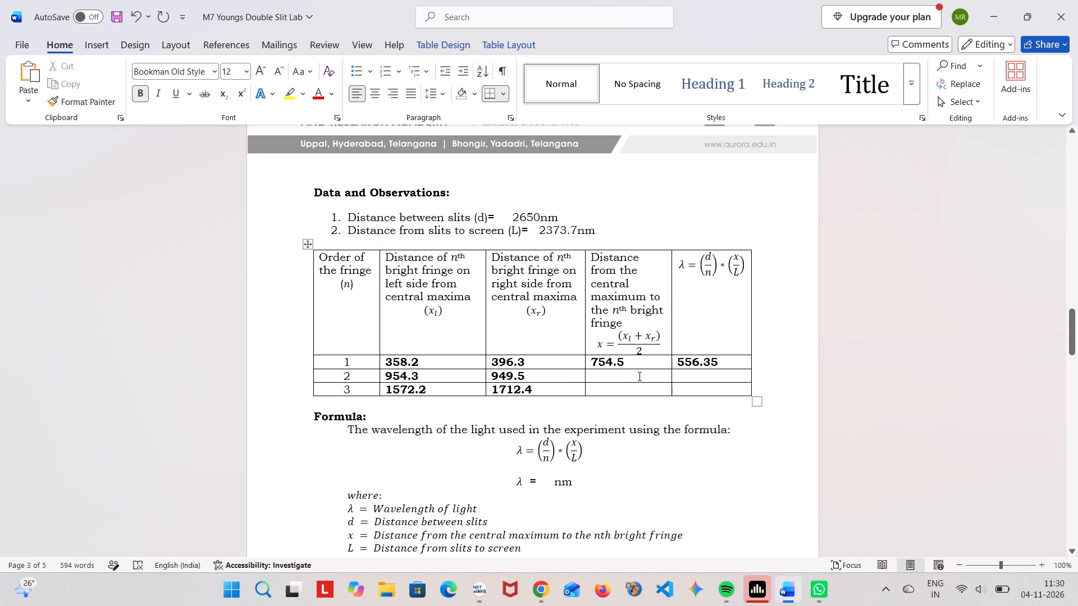
Fill the order 2 row with 1,903.8 for the averaged fringe distance (x) and 1,429.05 for the wavelength (λ).
left_click(638, 376)
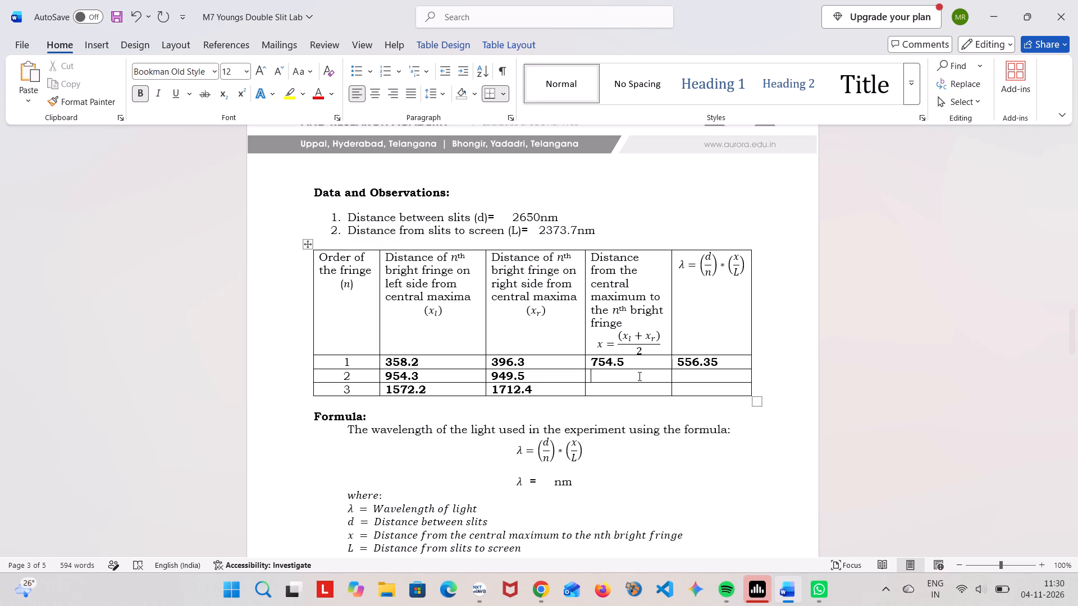
key("1")
key("comma")
type("90")
key("3")
type(".8")
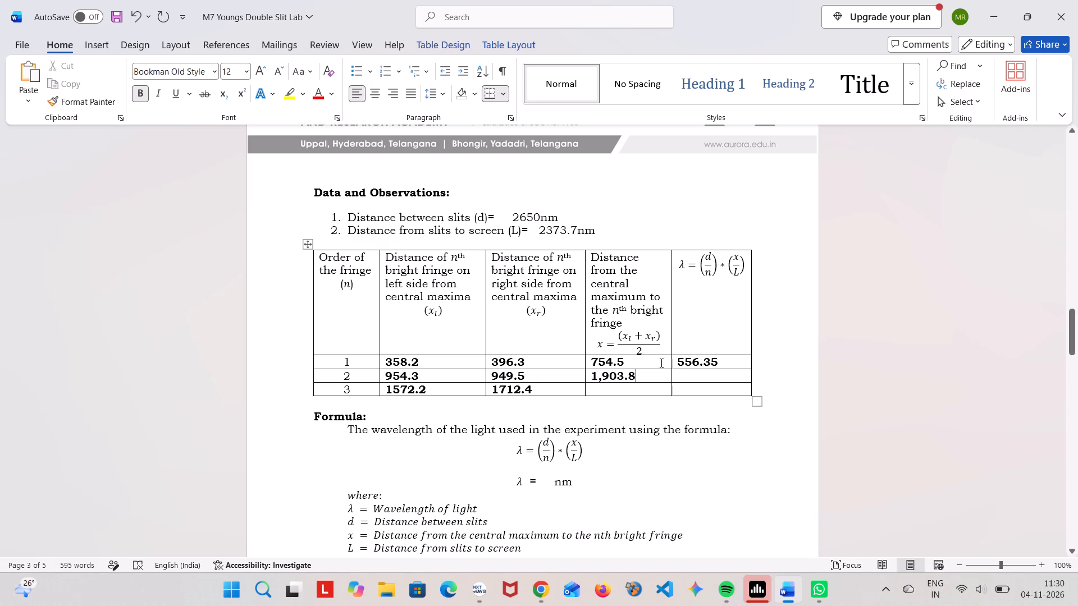
left_click(683, 375)
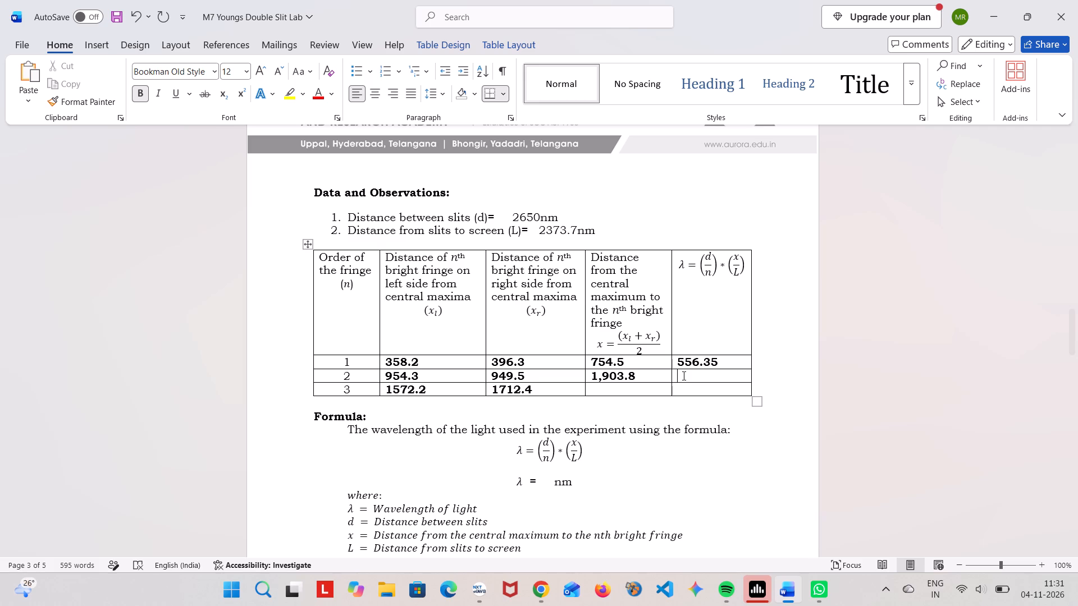
key("1")
key("comma")
key("4")
key("2")
key("9")
type(".05")
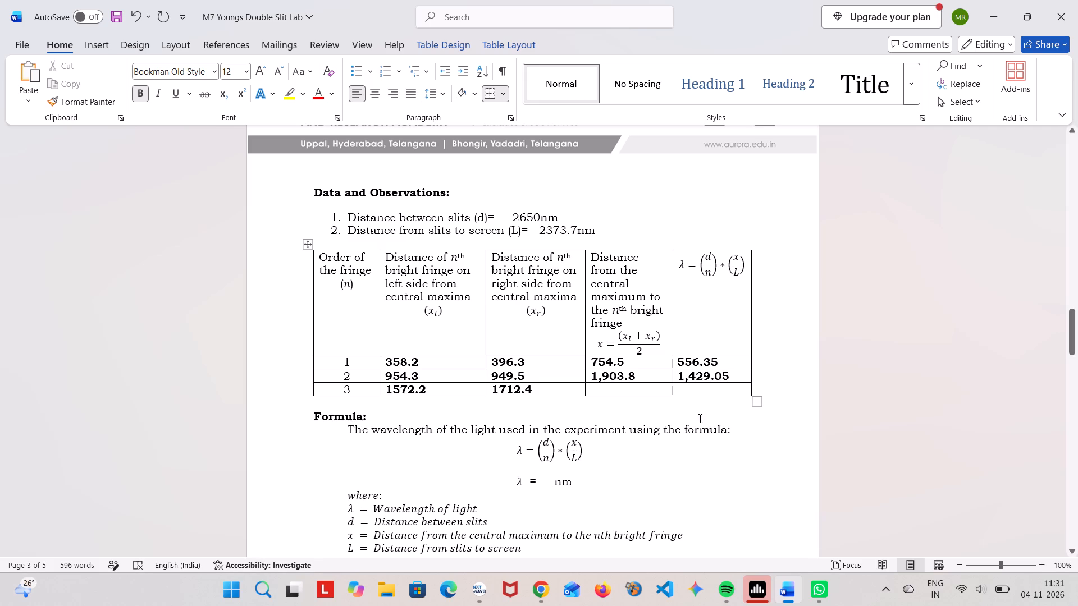
Remove the thousands commas from the order 2 entries so they read 1903.8 and 1429.05.
left_click(632, 389)
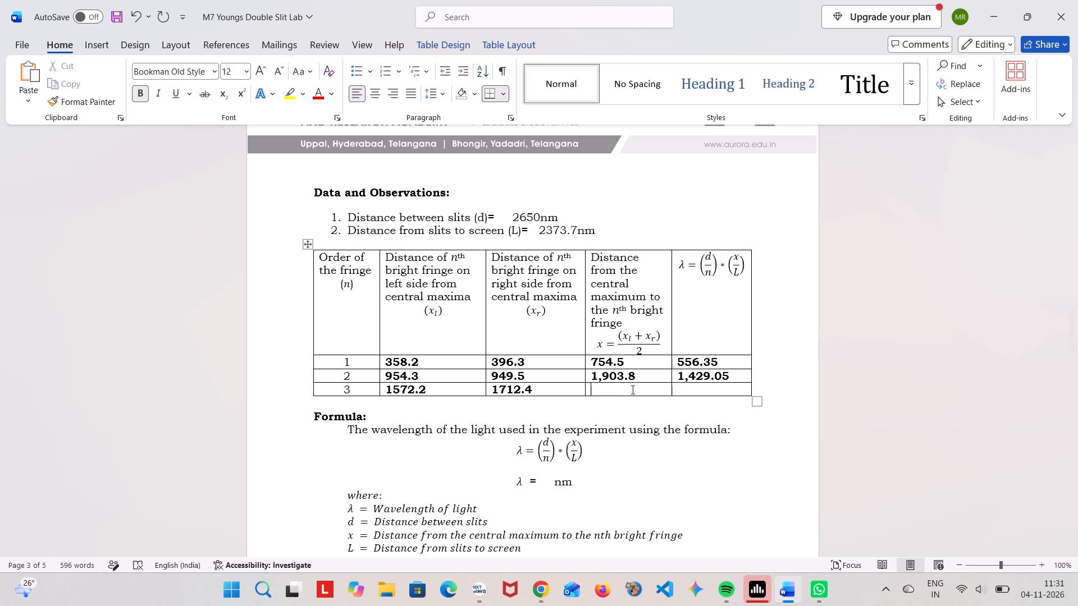
left_click(602, 377)
key("BackSpace")
left_click(690, 378)
key("BackSpace")
Enter 3284.6 as the averaged fringe distance (x) for order 3.
left_click(624, 393)
type("32")
type("84")
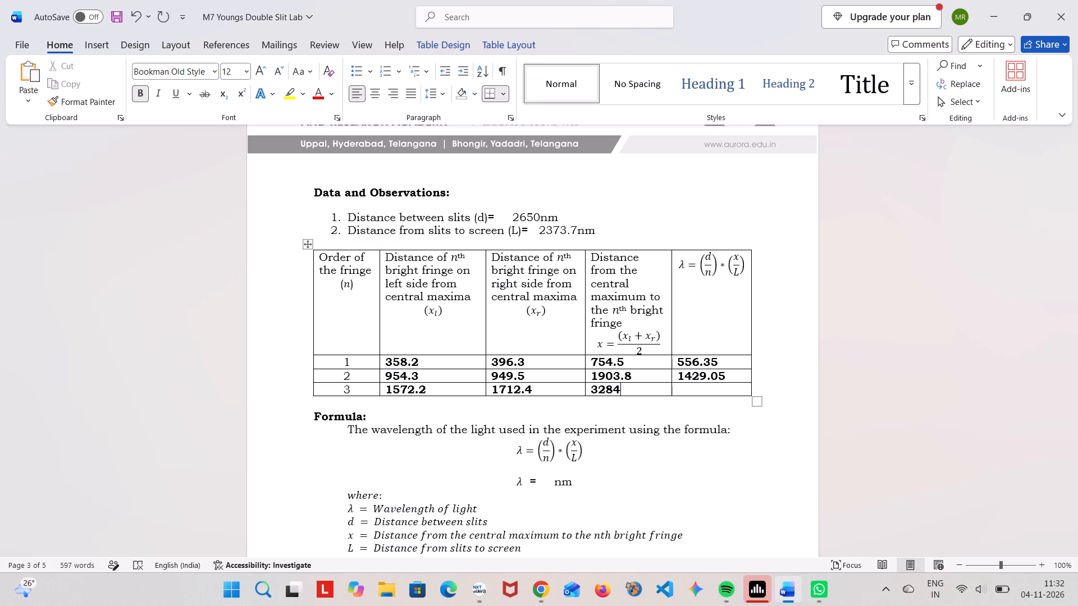
key("period")
key("6")
Enter 2428.4 as the wavelength (λ) for order 3 in the observation table.
left_click(700, 392)
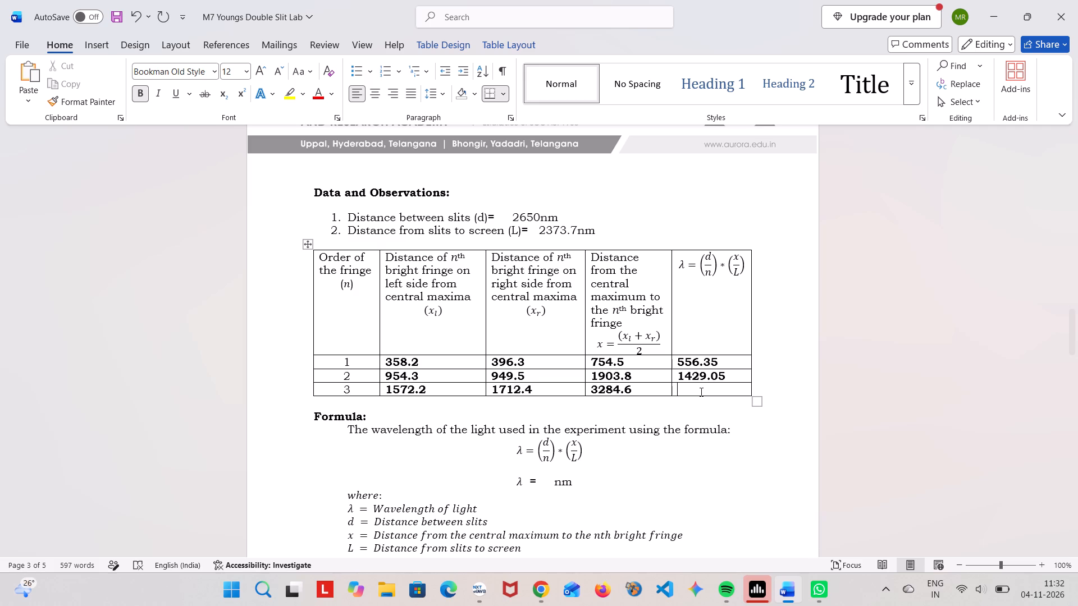
left_click(700, 392)
key("2")
key("4")
key("2")
key("8")
type(".4")
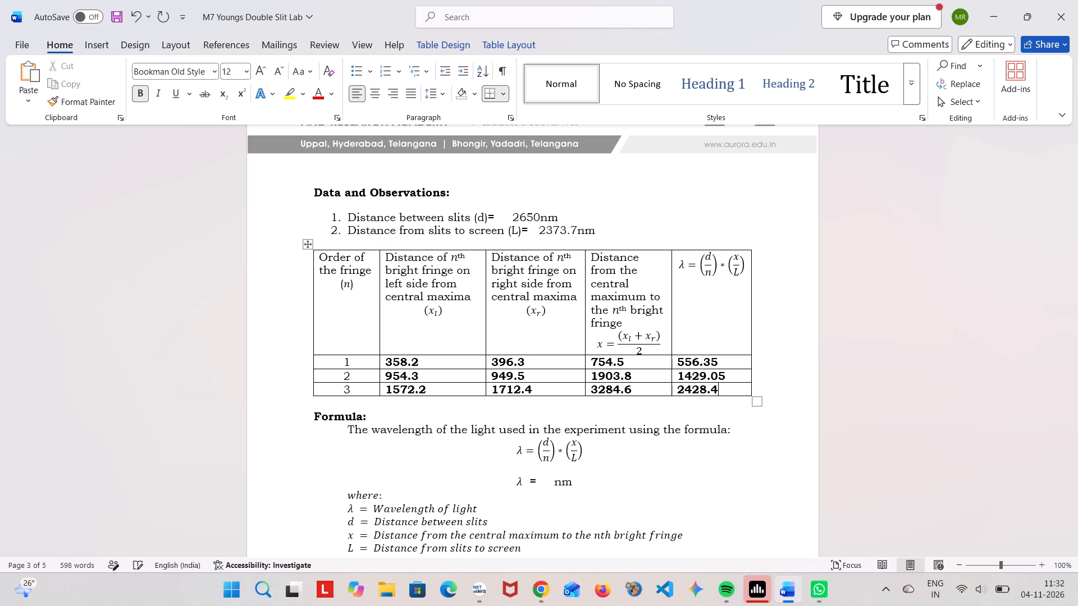
Export the lab report as a PDF, adding the student's first name to the end of the file name M7 Youngs Double Slit Lab.
scroll(709, 476, "down", 3)
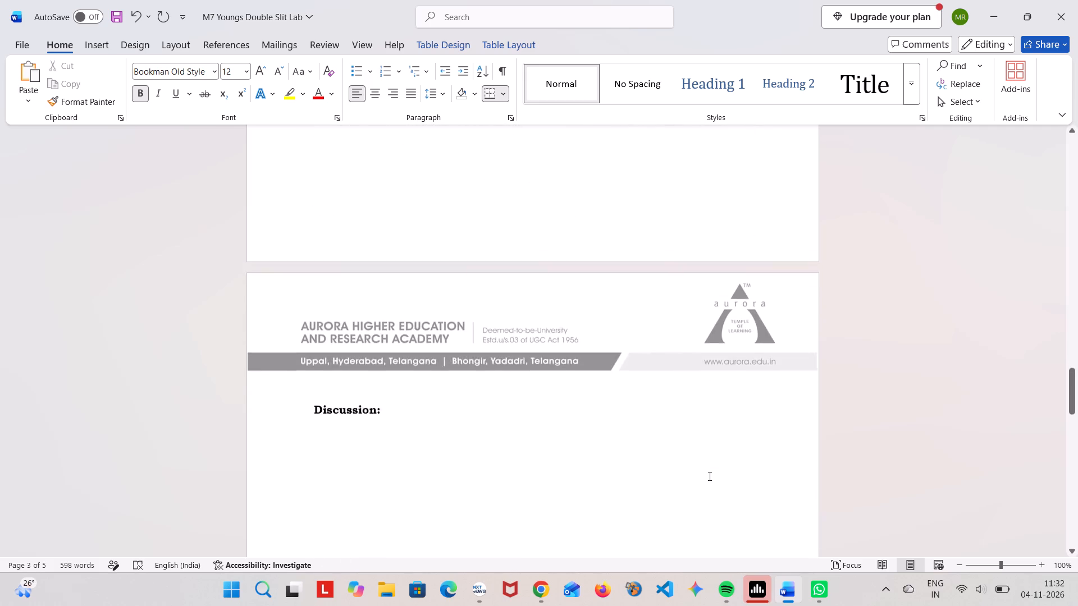
scroll(709, 476, "down", 1)
scroll(709, 476, "up", 3)
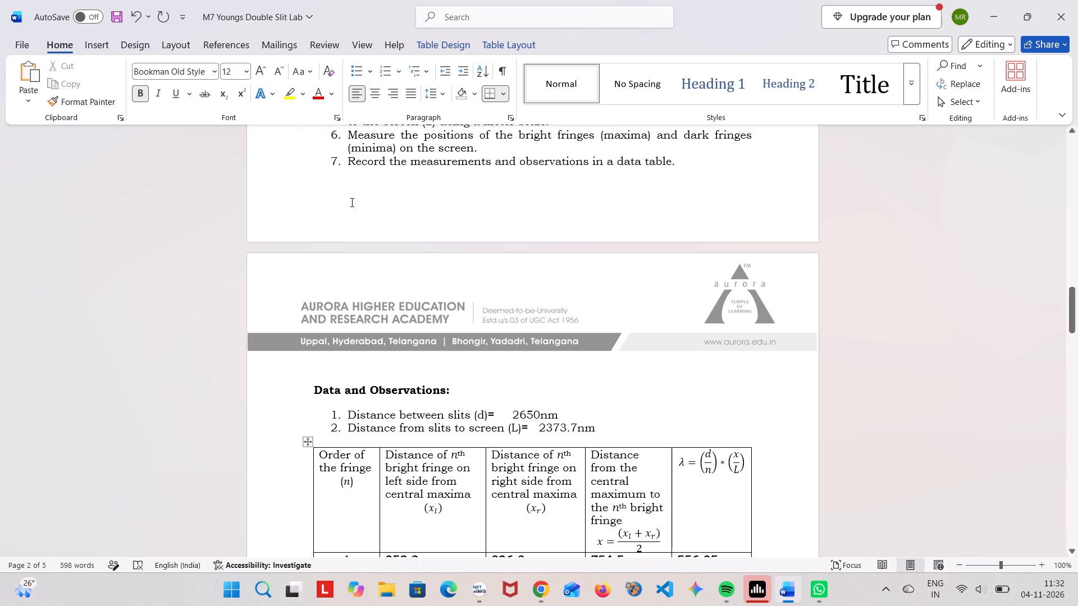
left_click(23, 46)
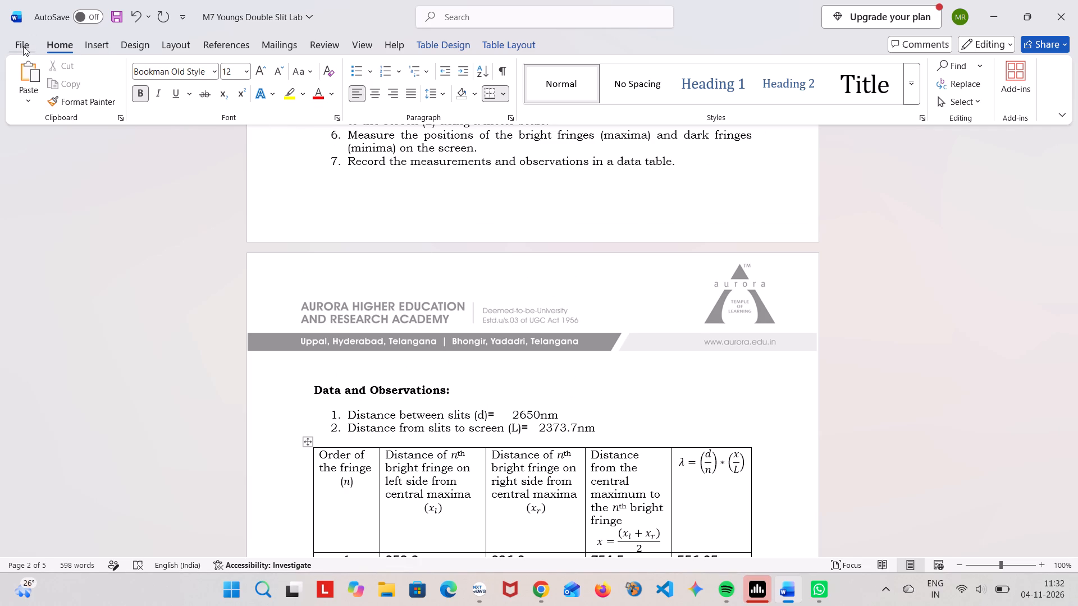
left_click(48, 315)
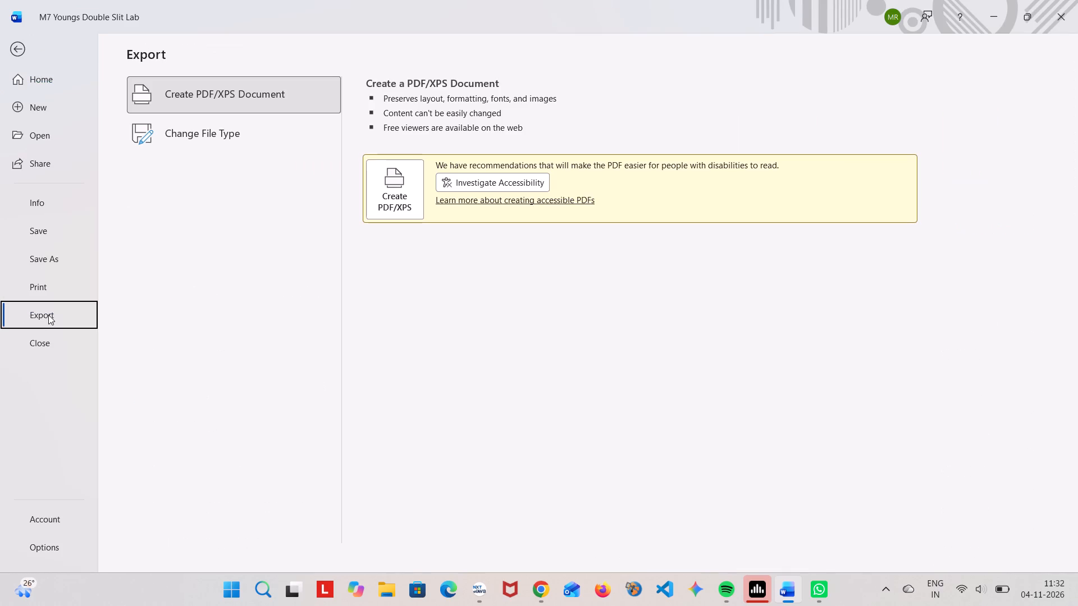
double_click(220, 103)
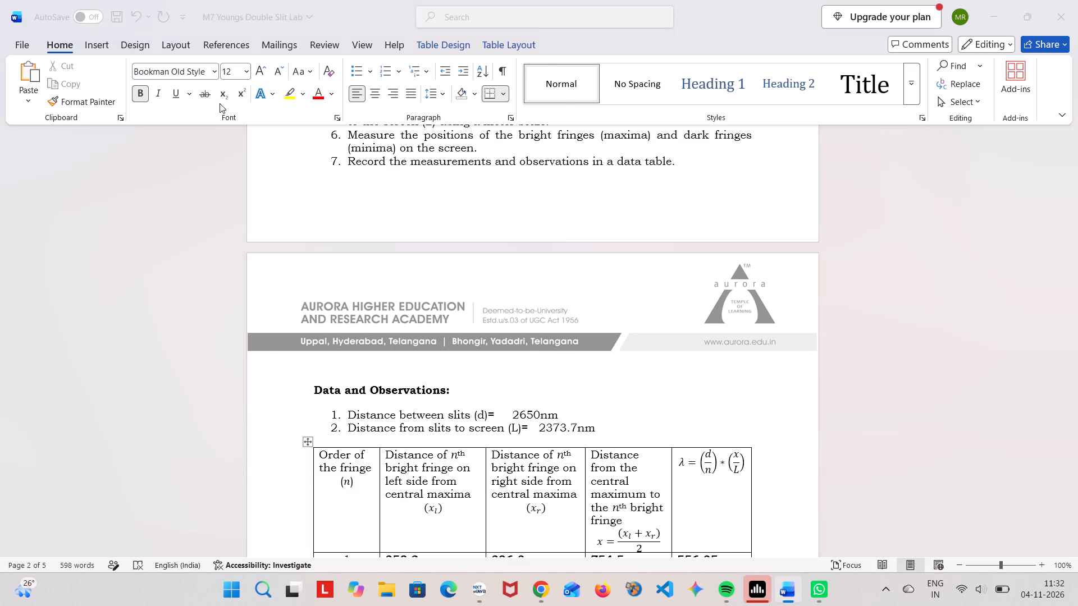
left_click(230, 232)
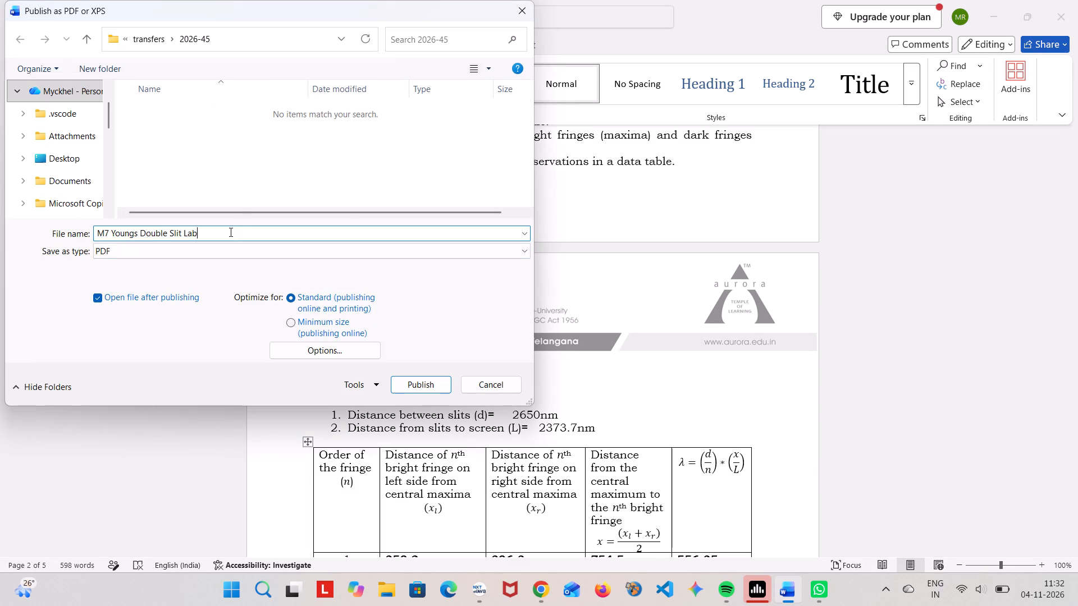
key("space")
type("myckhel")
left_click(415, 391)
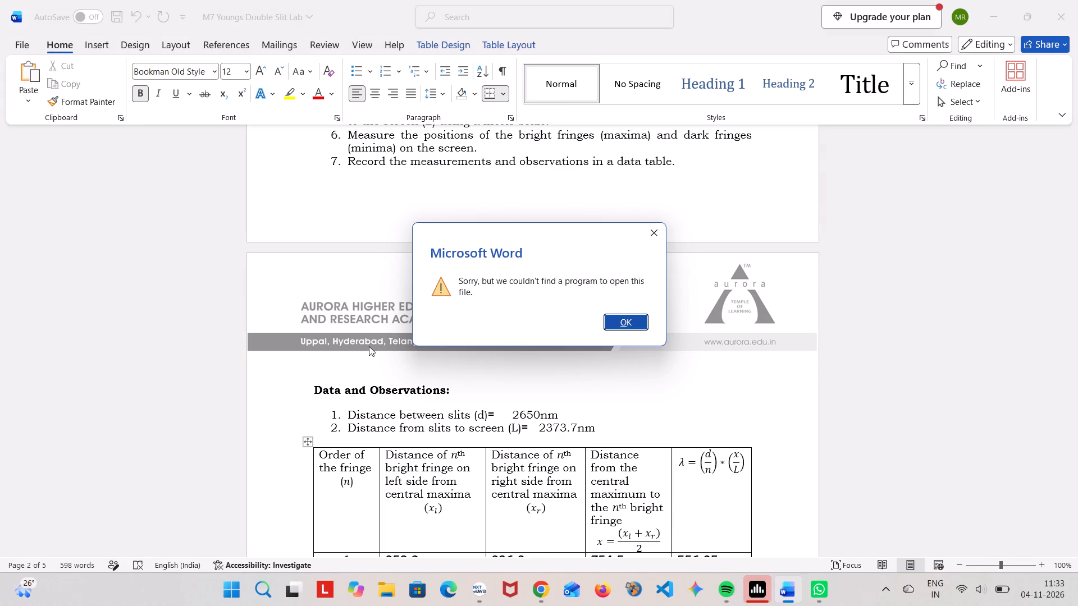
left_click(641, 318)
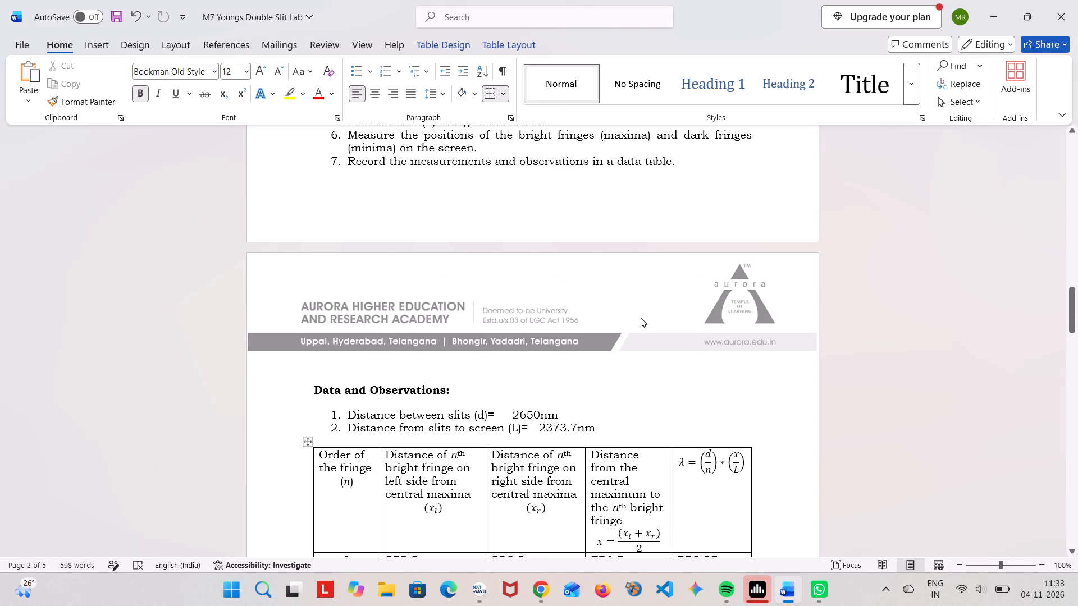
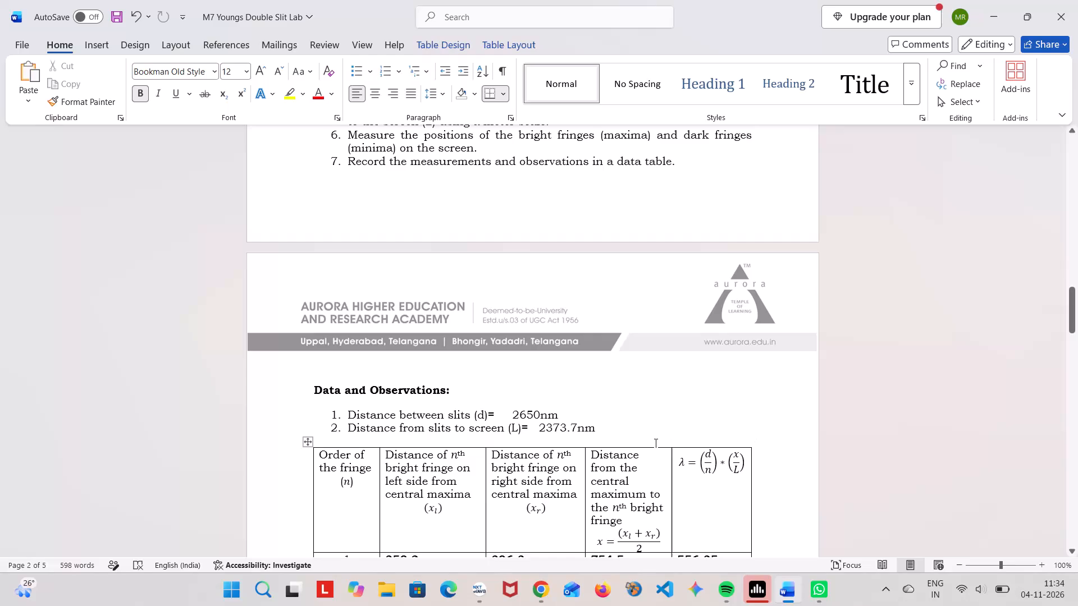
Review the observation table, Formula and Result sections of the lab report for wavelength values still left blank.
scroll(655, 443, "down", 3)
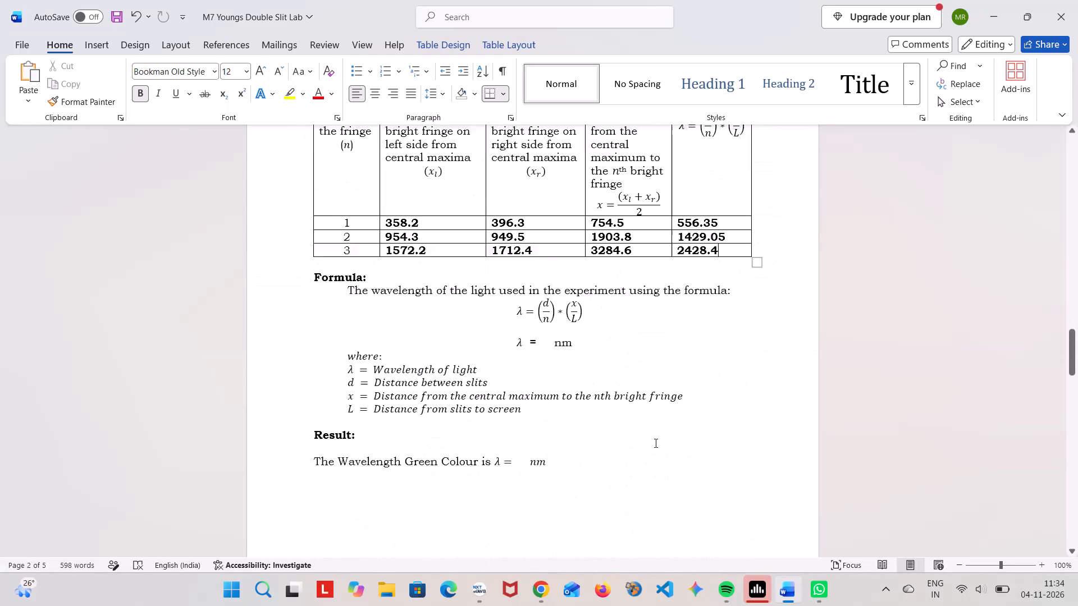
scroll(655, 443, "up", 1)
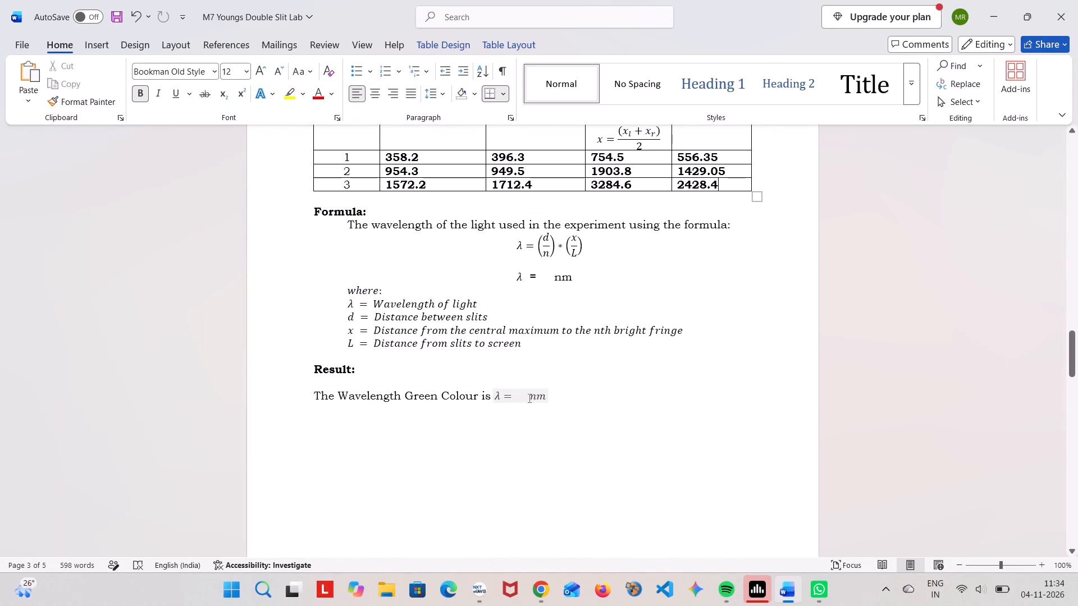
left_click(528, 397)
left_click(580, 411)
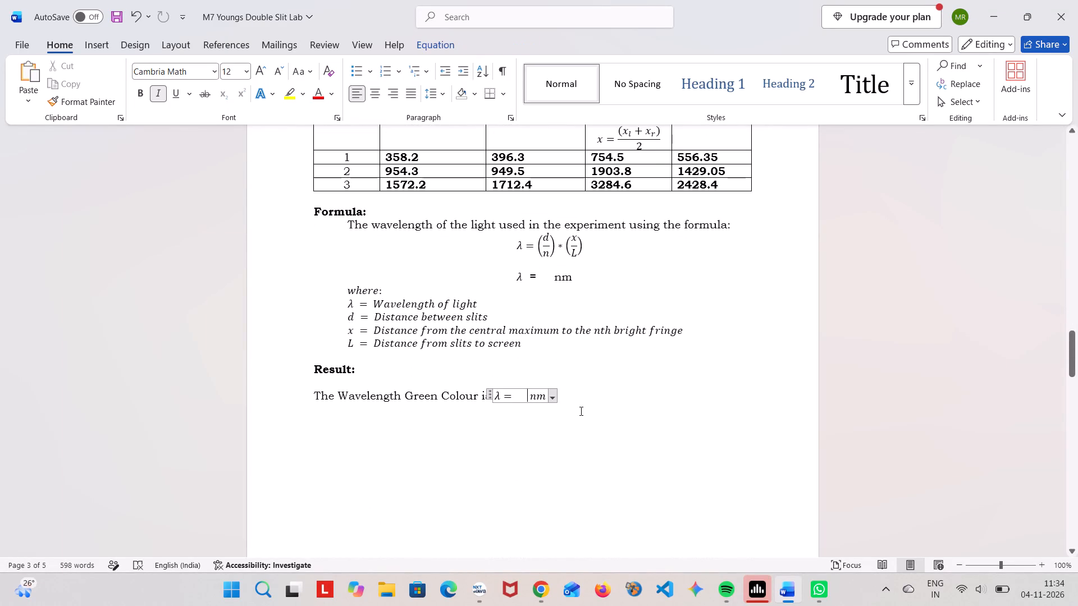
left_click(516, 398)
scroll(615, 351, "up", 2)
scroll(615, 351, "down", 2)
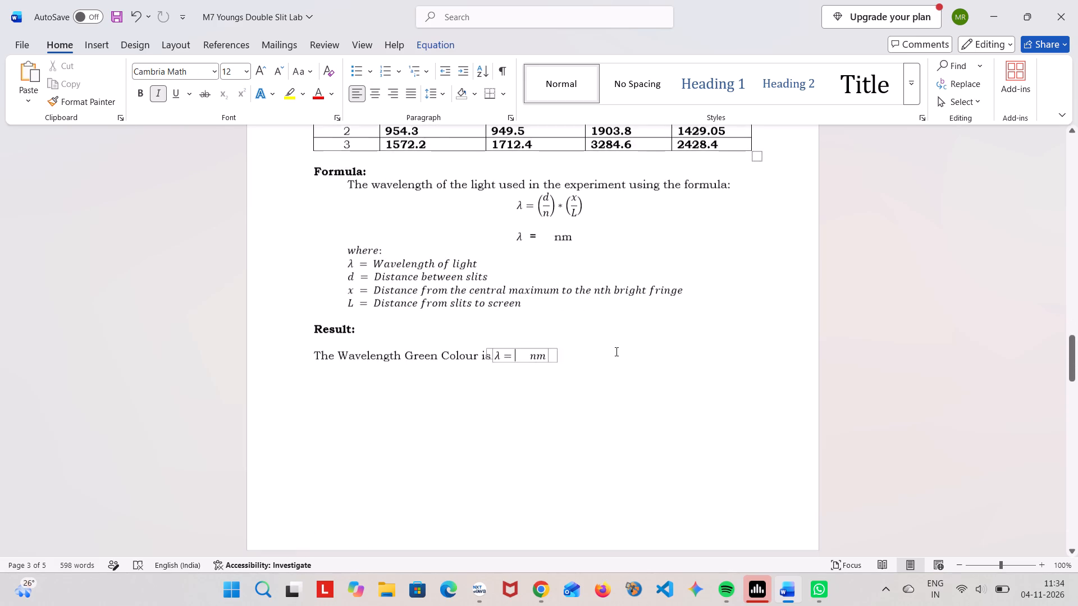
scroll(615, 351, "down", 1)
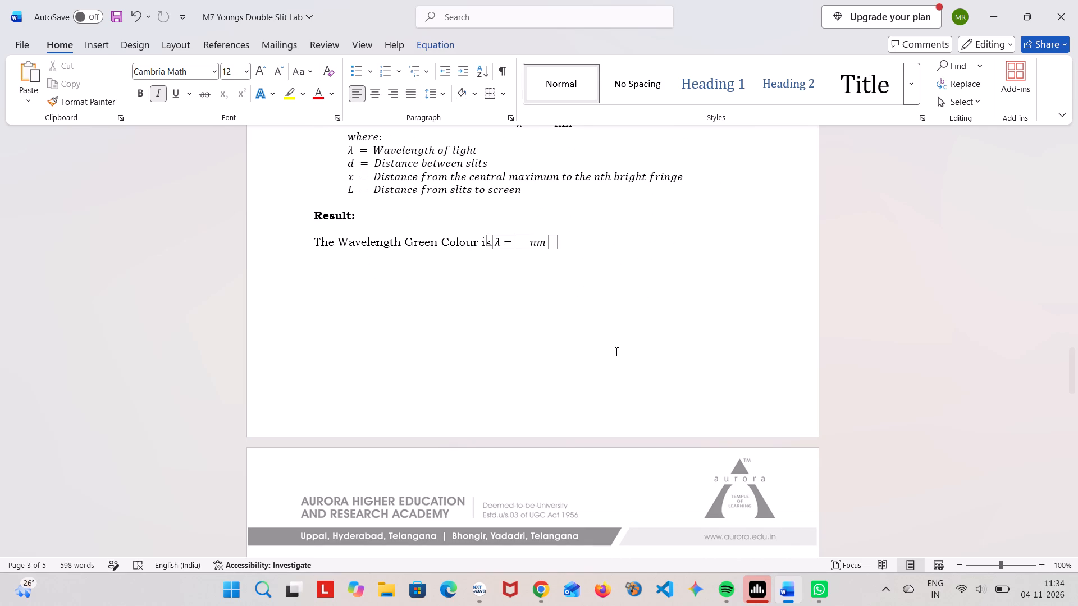
scroll(615, 351, "up", 5)
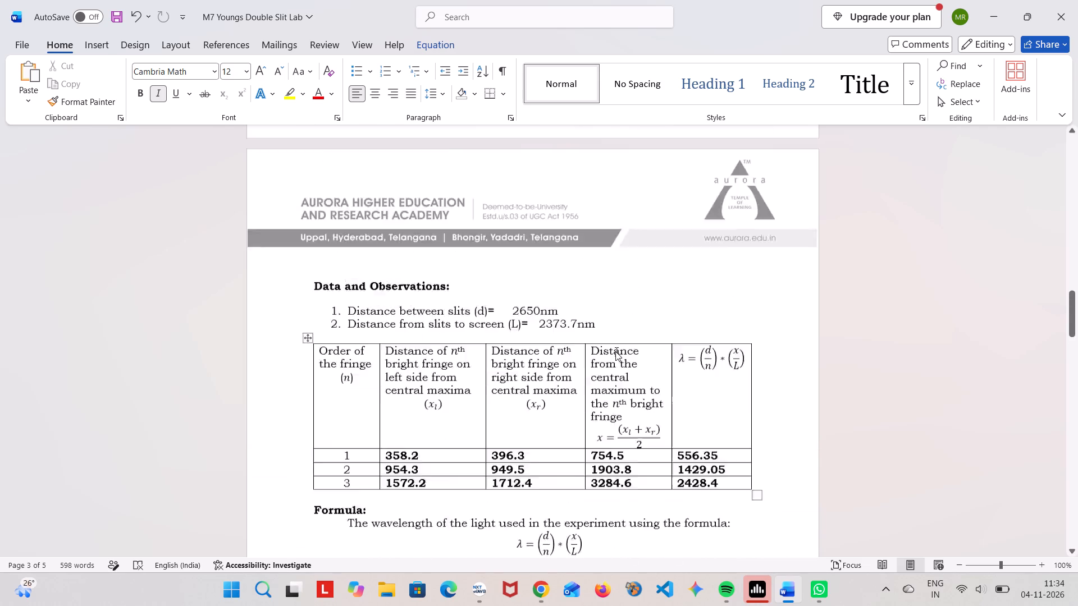
scroll(615, 351, "up", 5)
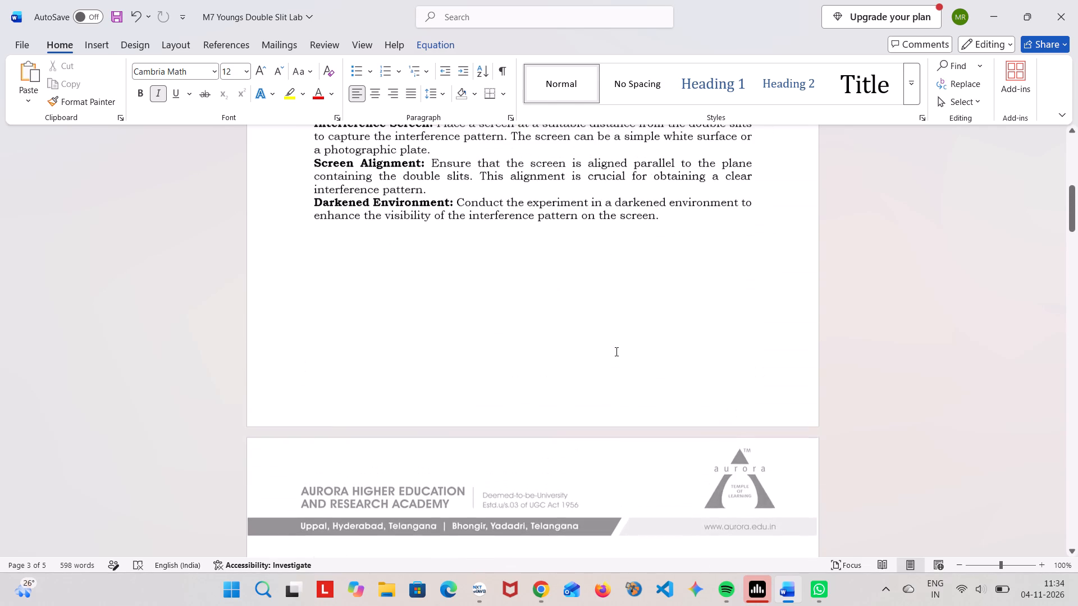
scroll(615, 351, "down", 5)
left_click(615, 351)
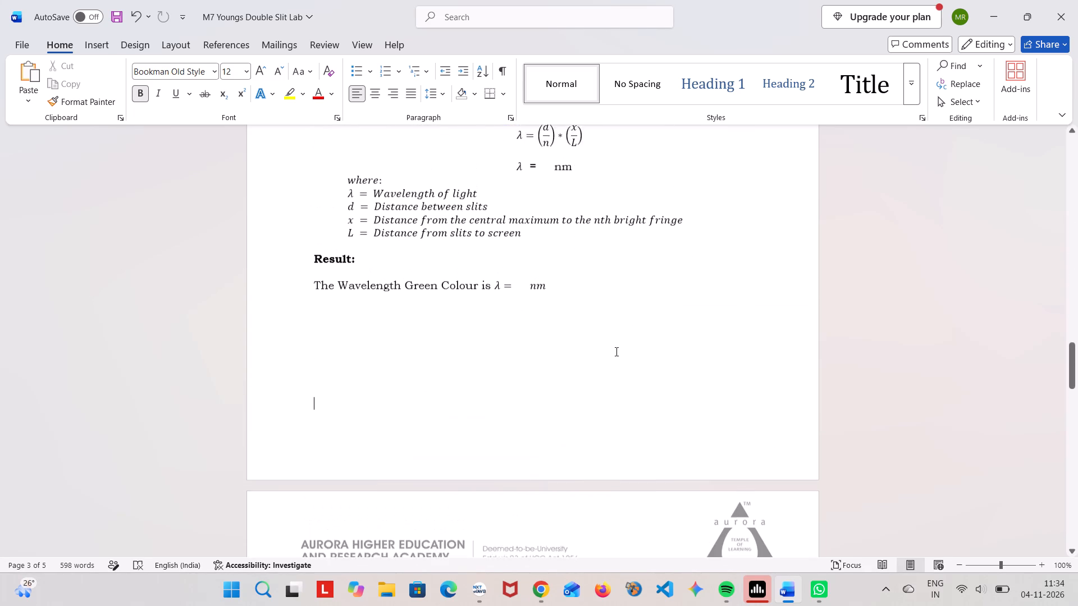
scroll(615, 351, "down", 2)
scroll(615, 351, "up", 1)
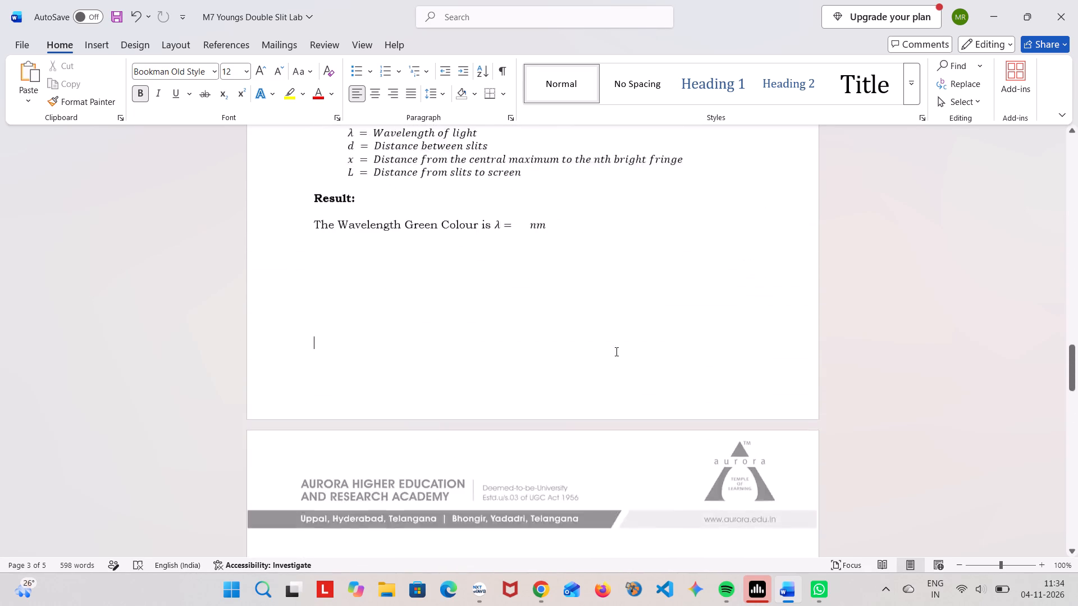
scroll(615, 351, "up", 10)
scroll(615, 351, "down", 5)
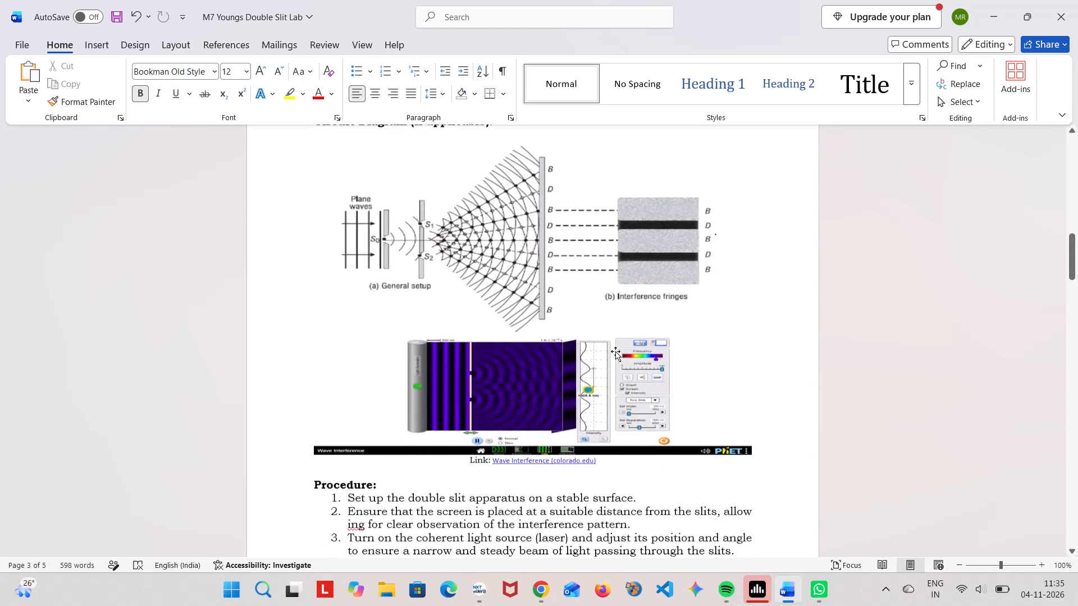
scroll(615, 351, "down", 3)
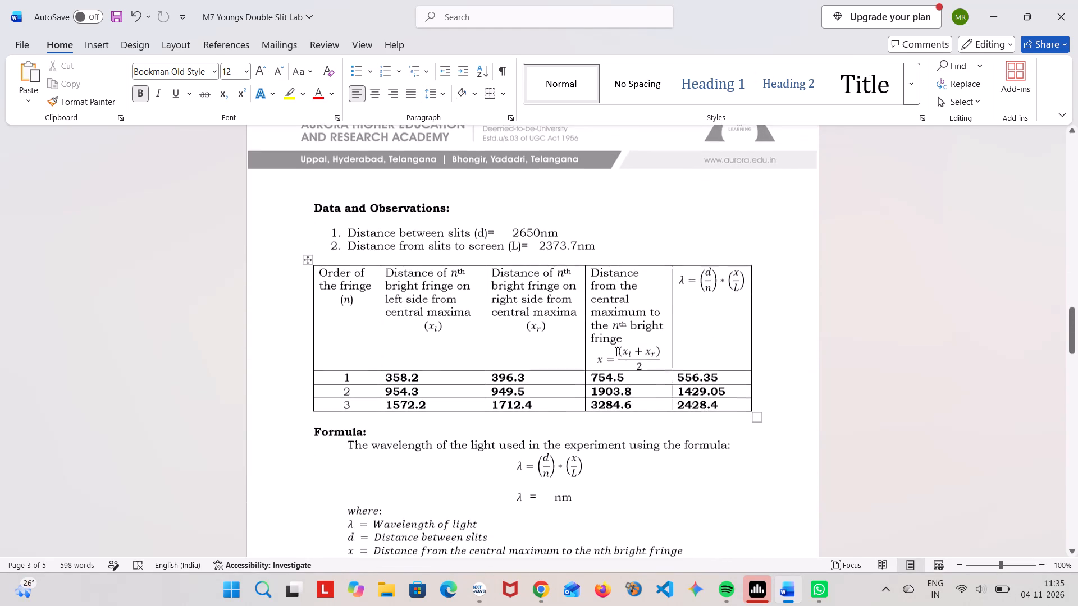
scroll(615, 351, "down", 1)
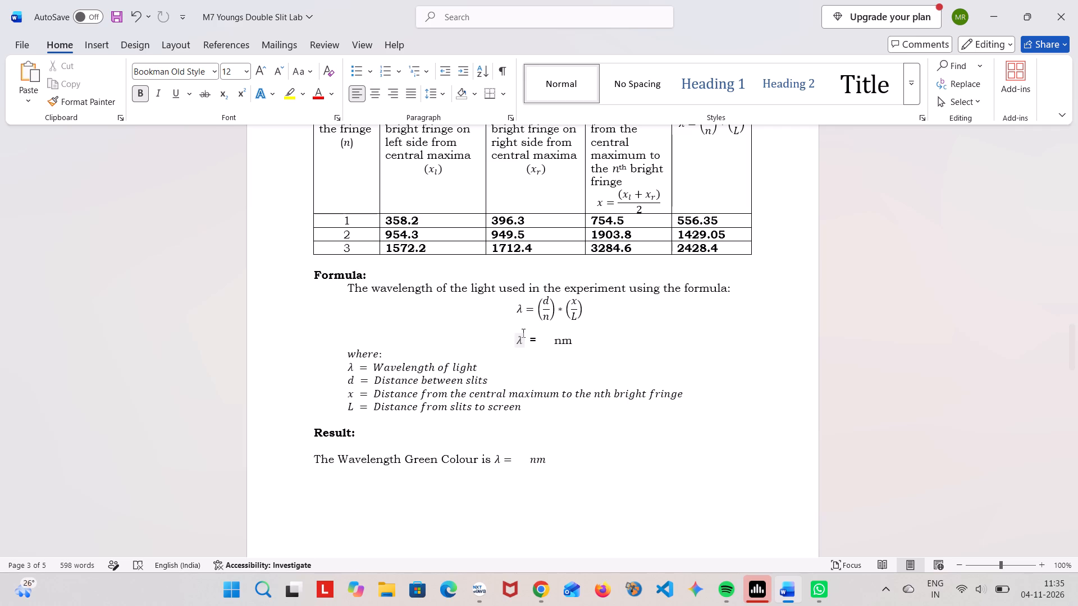
Look through the remaining report sections, including Procedure, Discussion and the Viva Voce Questions, for parts still unanswered.
scroll(522, 333, "down", 3)
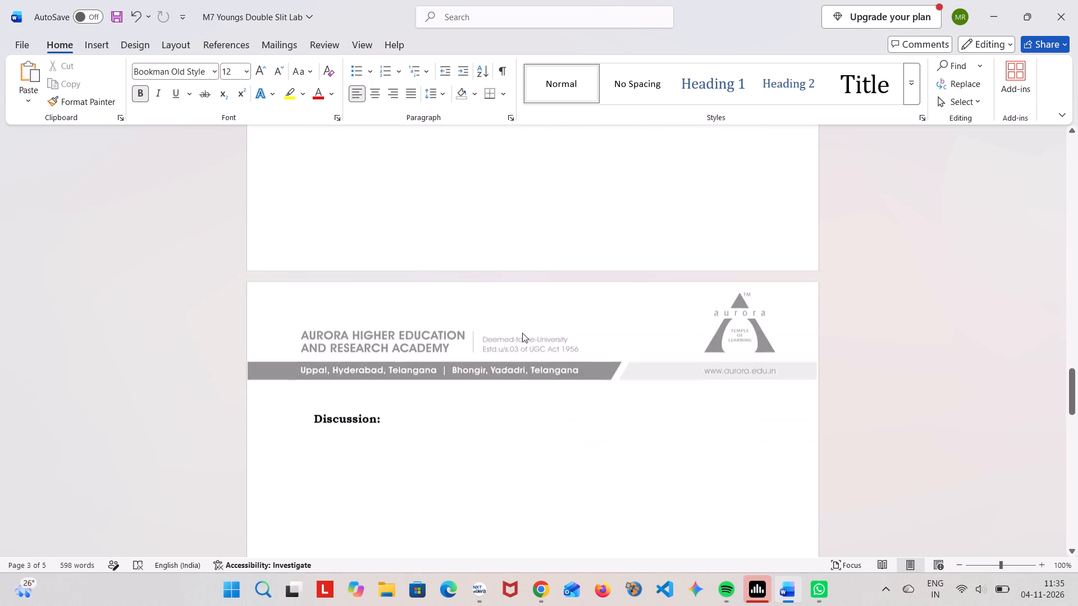
scroll(522, 333, "down", 3)
scroll(522, 333, "up", 5)
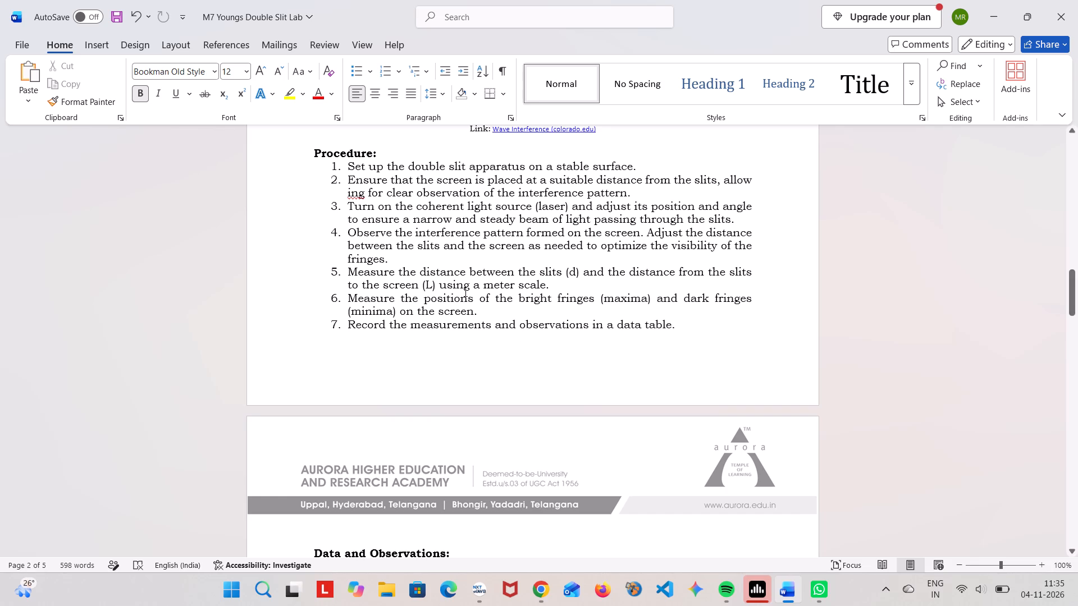
scroll(474, 332, "down", 3)
scroll(474, 332, "up", 7)
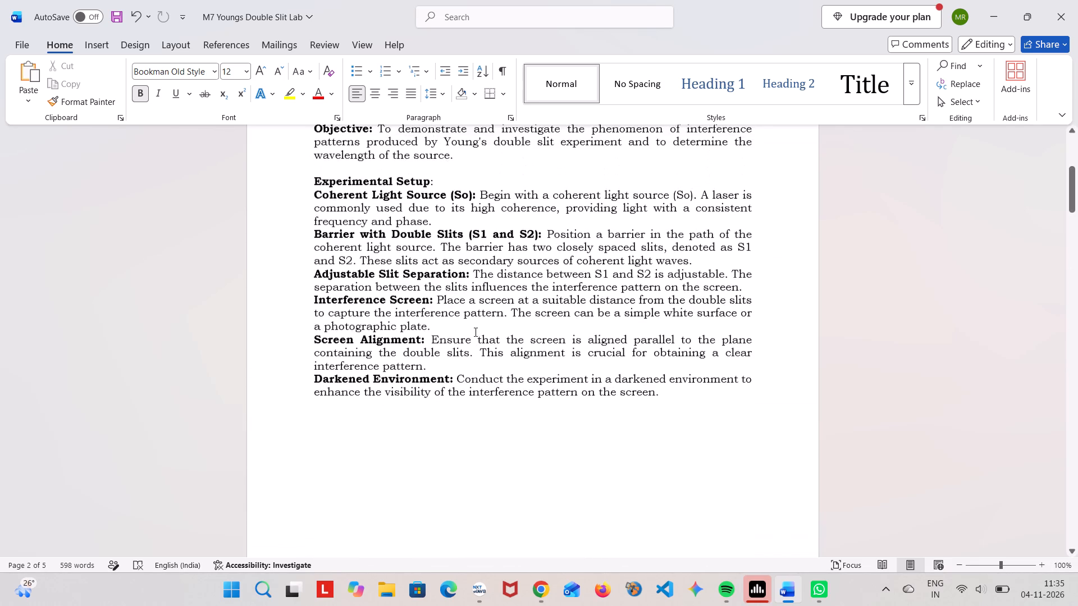
scroll(474, 332, "up", 2)
scroll(474, 332, "down", 9)
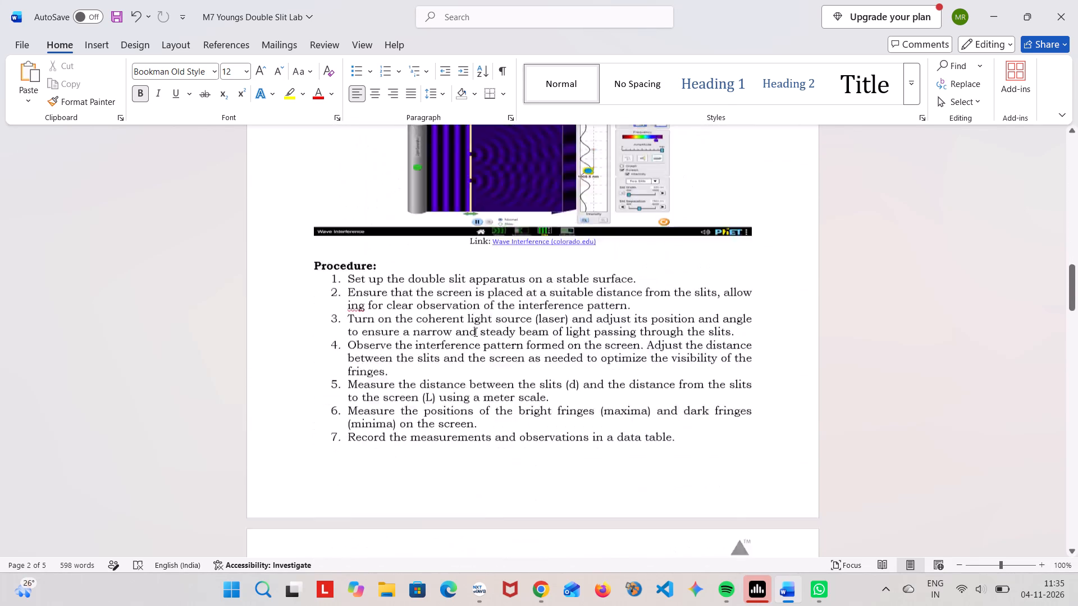
scroll(474, 332, "down", 2)
scroll(474, 332, "up", 2)
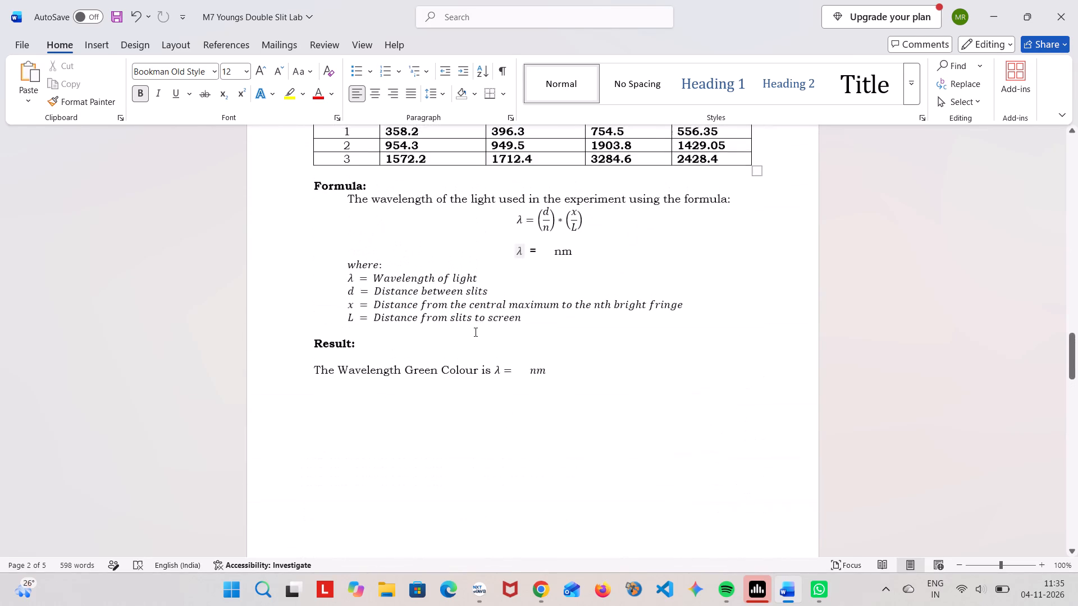
scroll(474, 332, "up", 2)
scroll(474, 332, "down", 4)
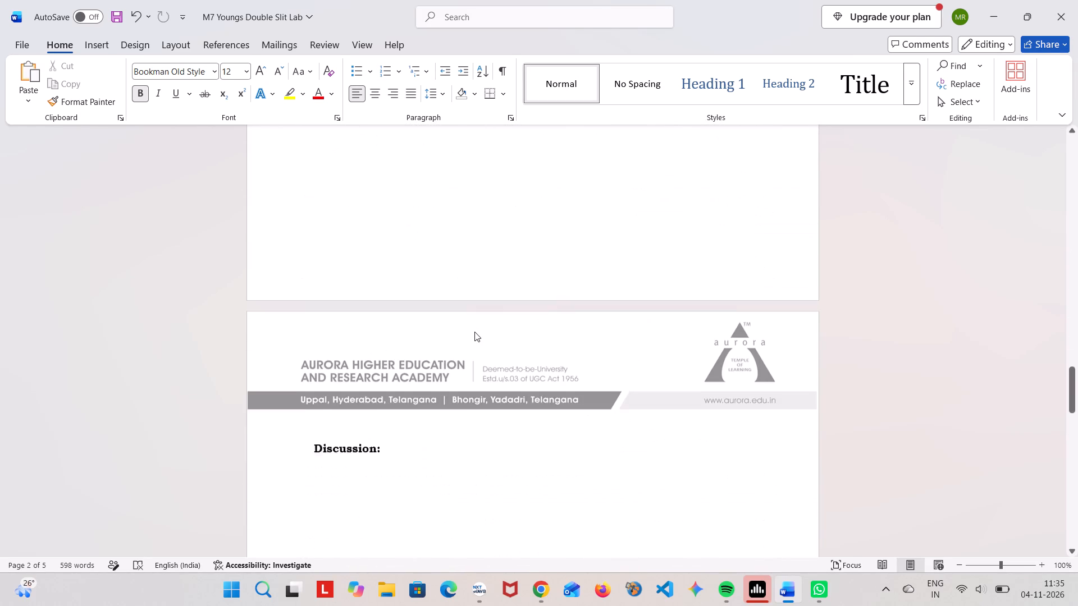
scroll(474, 332, "down", 5)
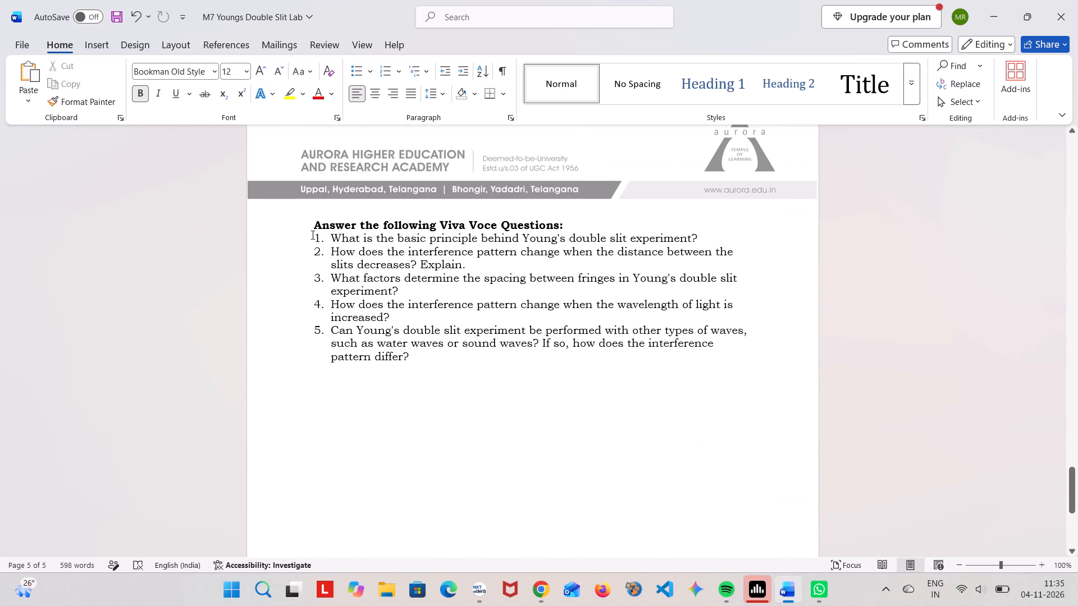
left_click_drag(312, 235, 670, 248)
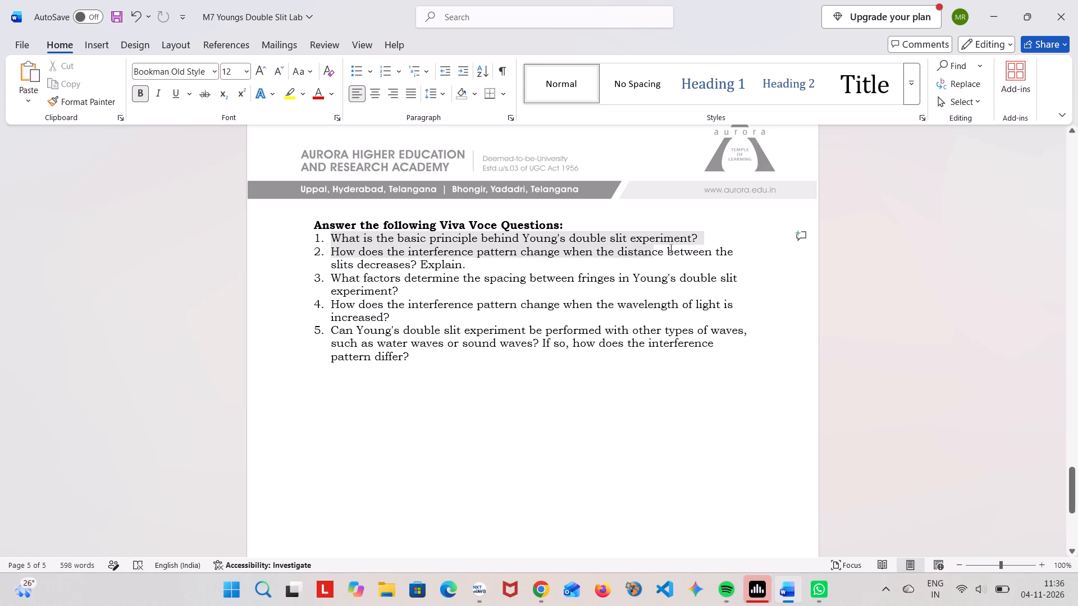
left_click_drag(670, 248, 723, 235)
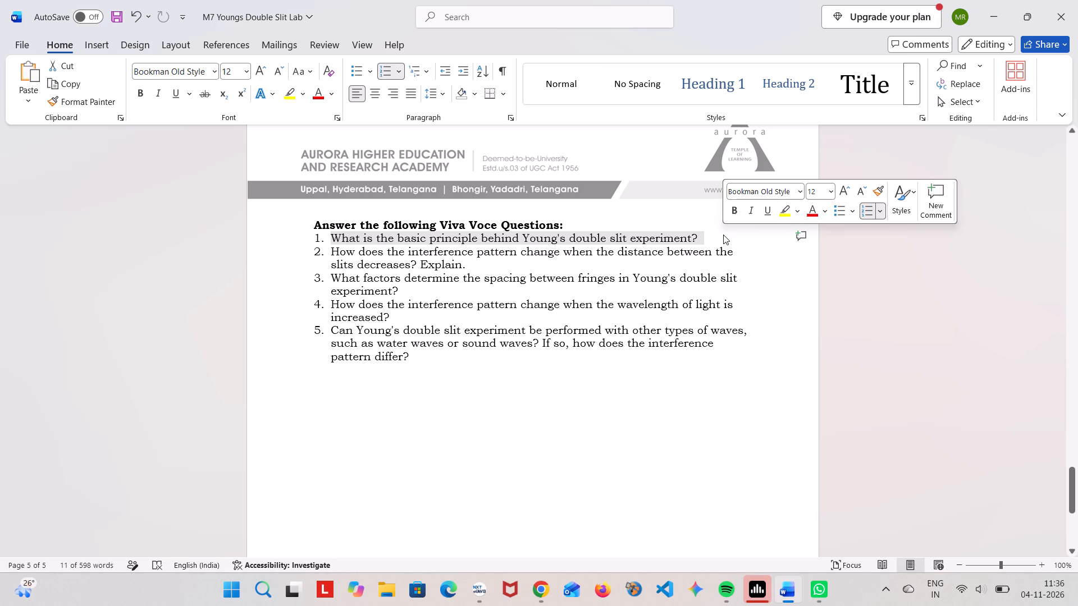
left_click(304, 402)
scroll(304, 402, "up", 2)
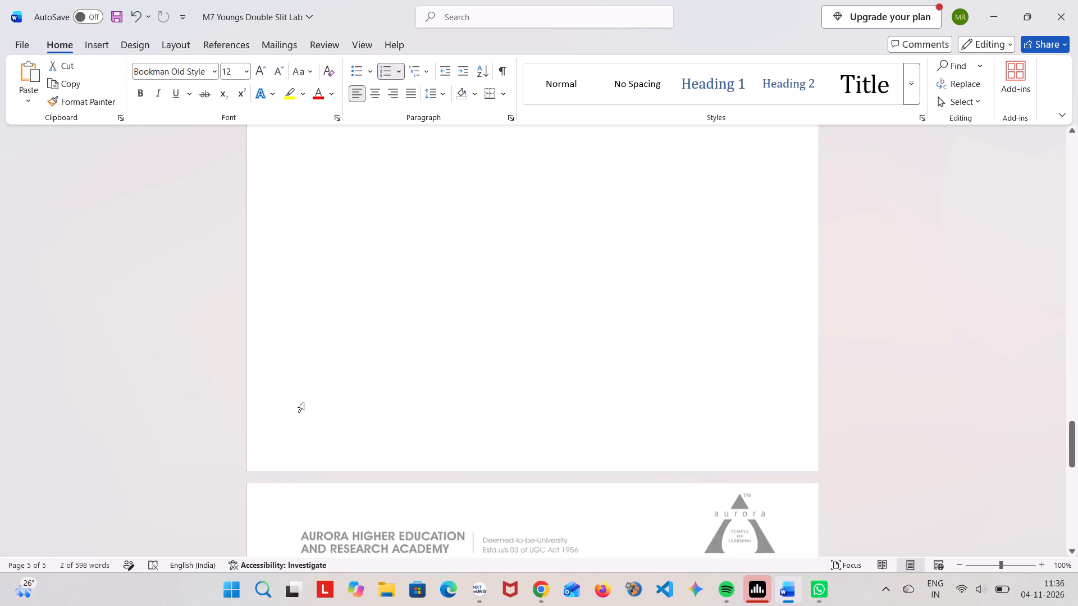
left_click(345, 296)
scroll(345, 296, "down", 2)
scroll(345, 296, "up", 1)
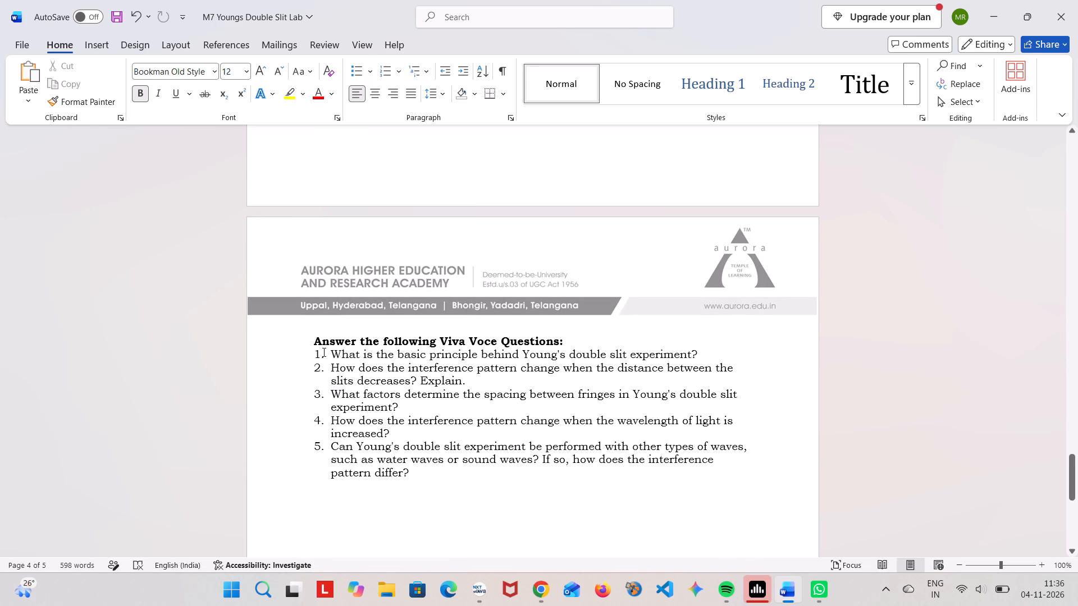
left_click_drag(314, 353, 313, 353)
left_click_drag(313, 353, 748, 357)
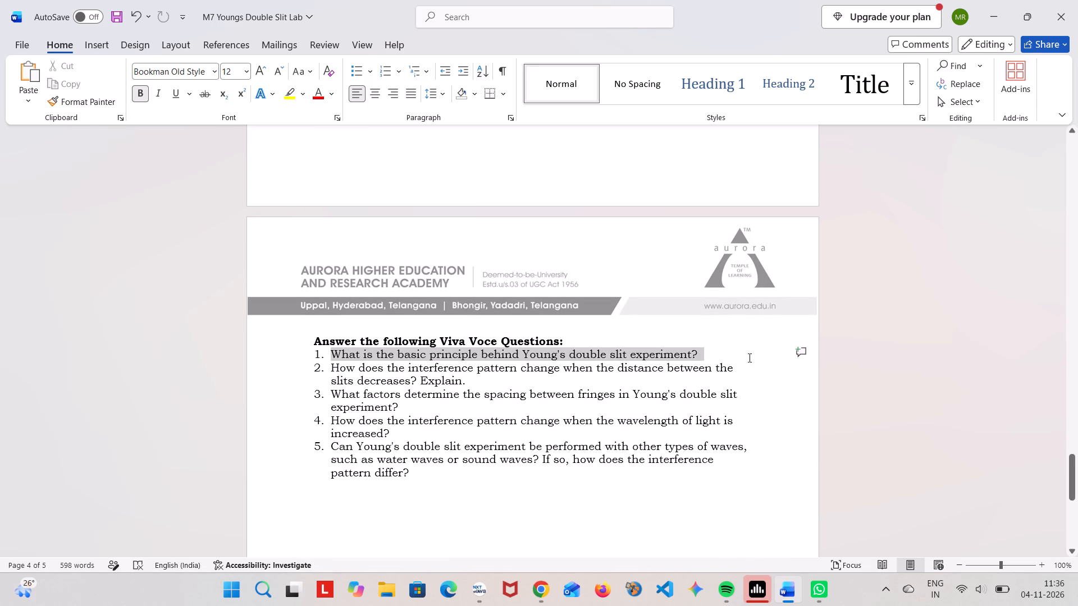
left_click_drag(748, 357, 736, 358)
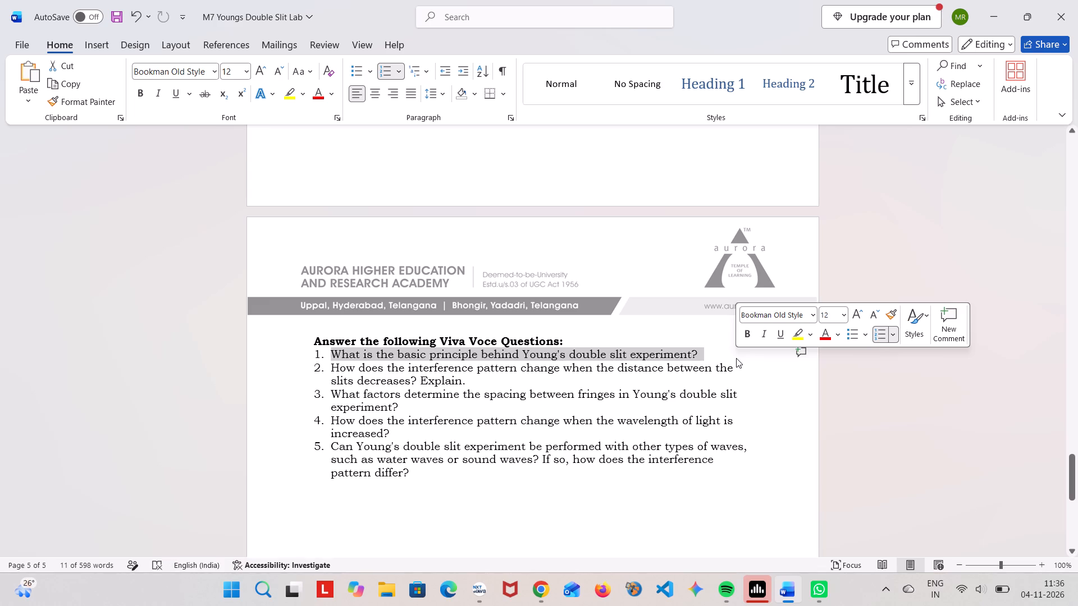
key("ctrl+c")
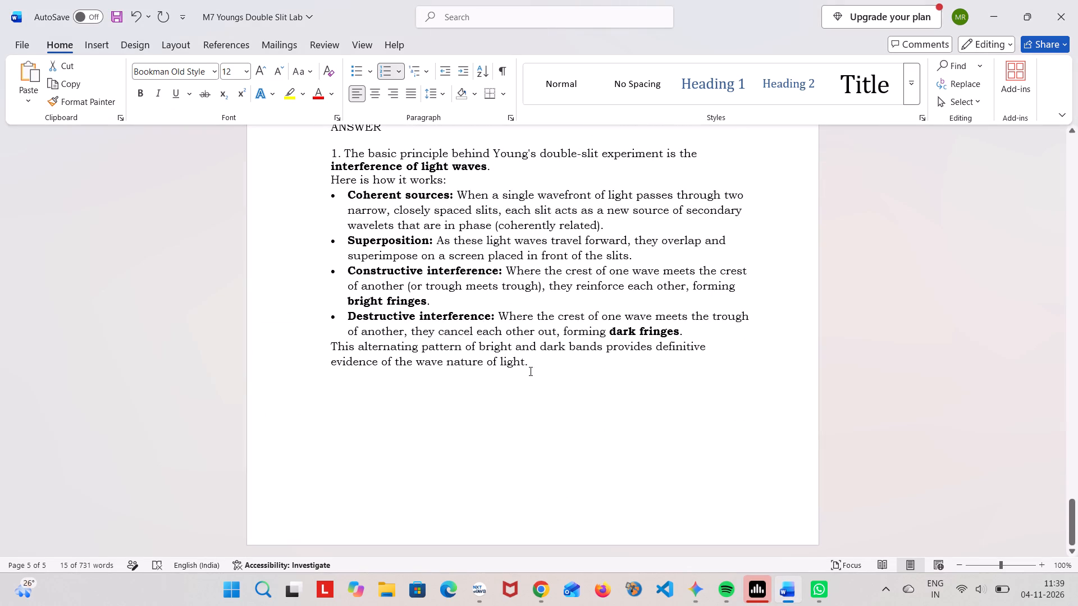
left_click(534, 375)
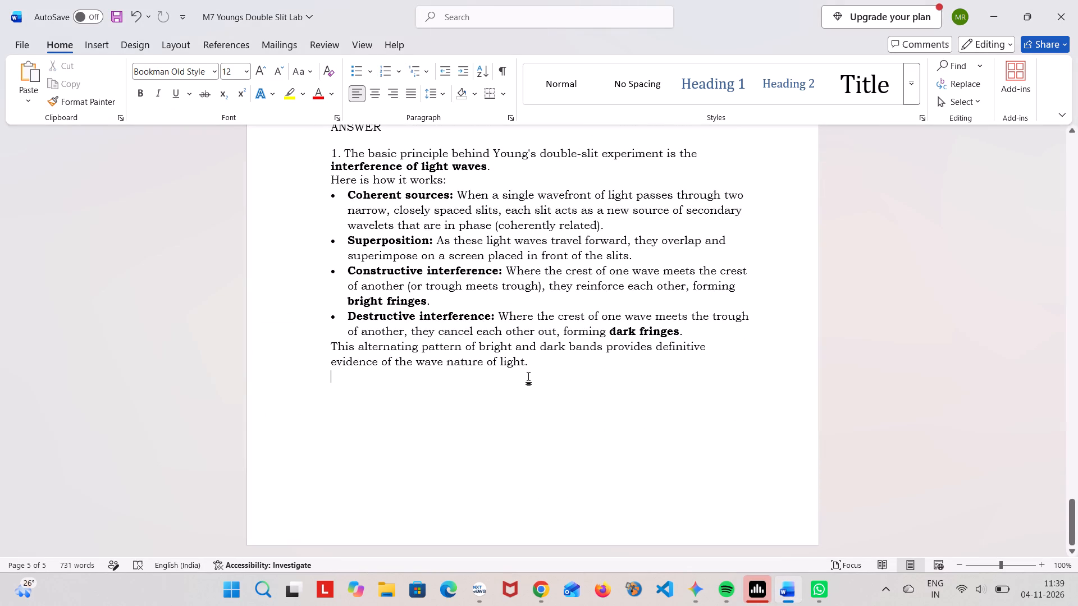
type("2.")
key("BackSpace")
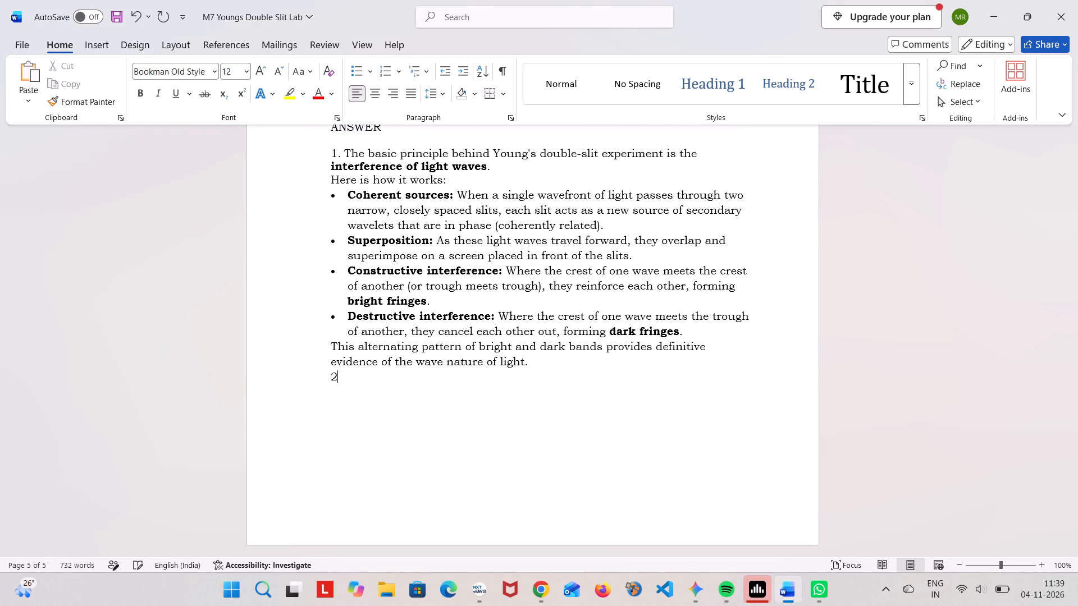
key("BackSpace")
key("Return")
type("2.")
key("ctrl+v")
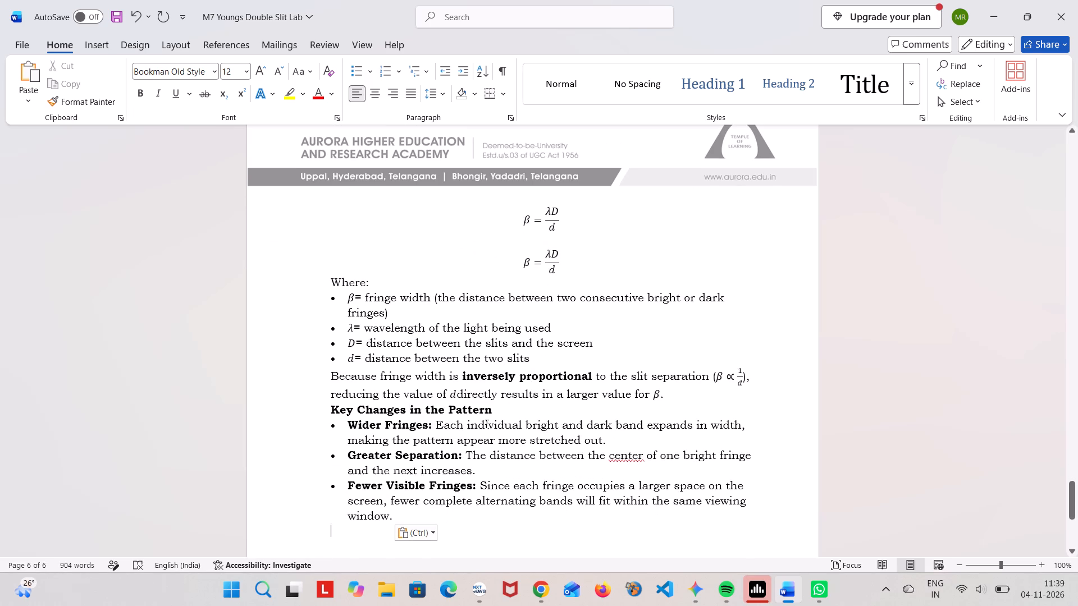
Change the heading above the viva voce answers to ANSWERS.
scroll(486, 424, "up", 3)
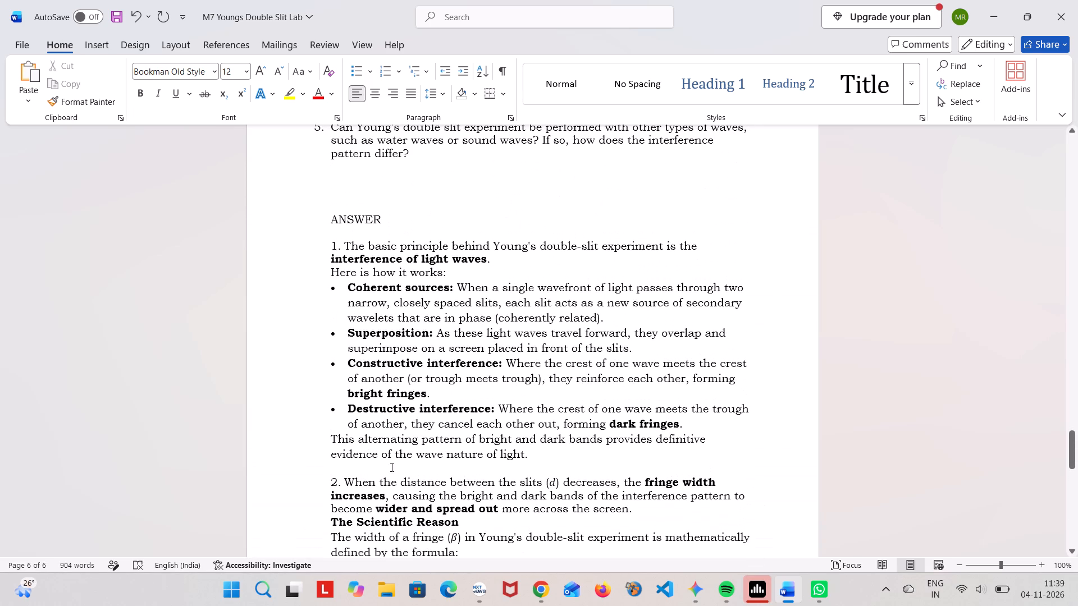
scroll(412, 410, "up", 2)
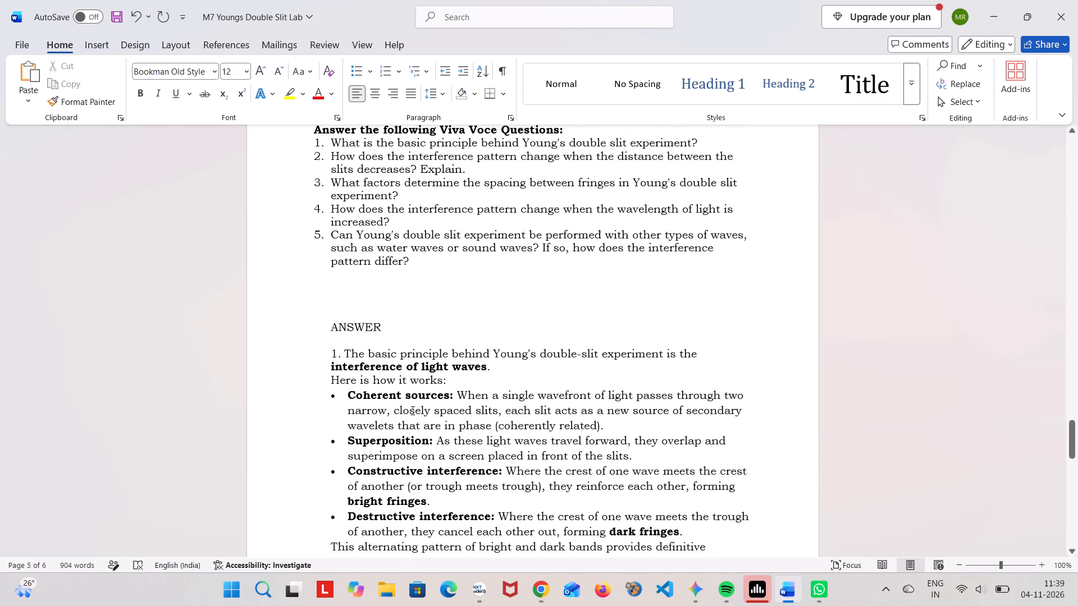
left_click(385, 337)
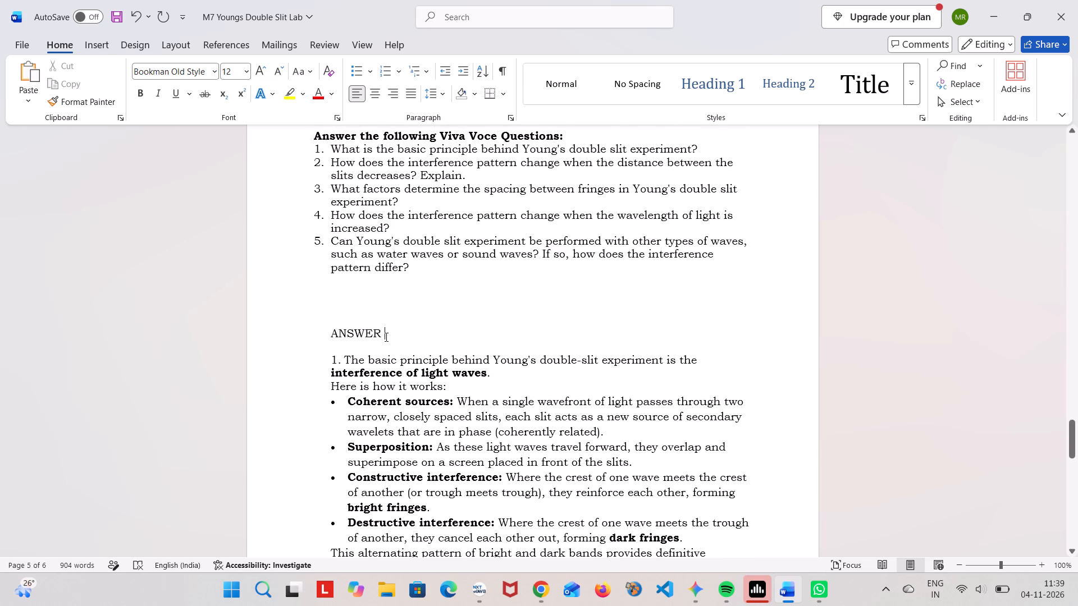
key("BackSpace")
key("s")
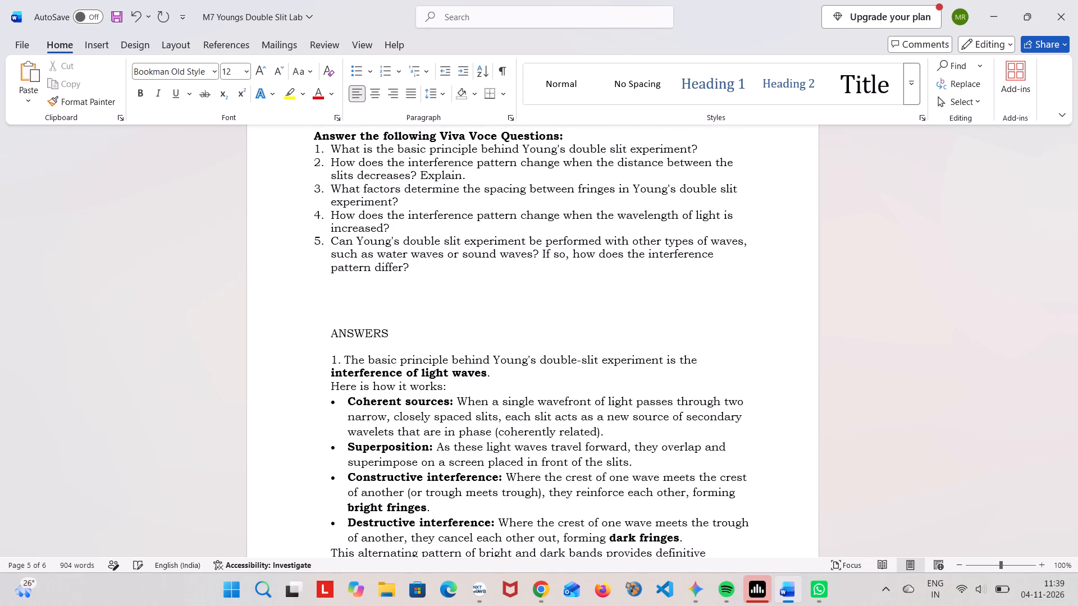
Look over the two pasted answers and the list of viva voce questions in the report.
scroll(476, 332, "down", 3)
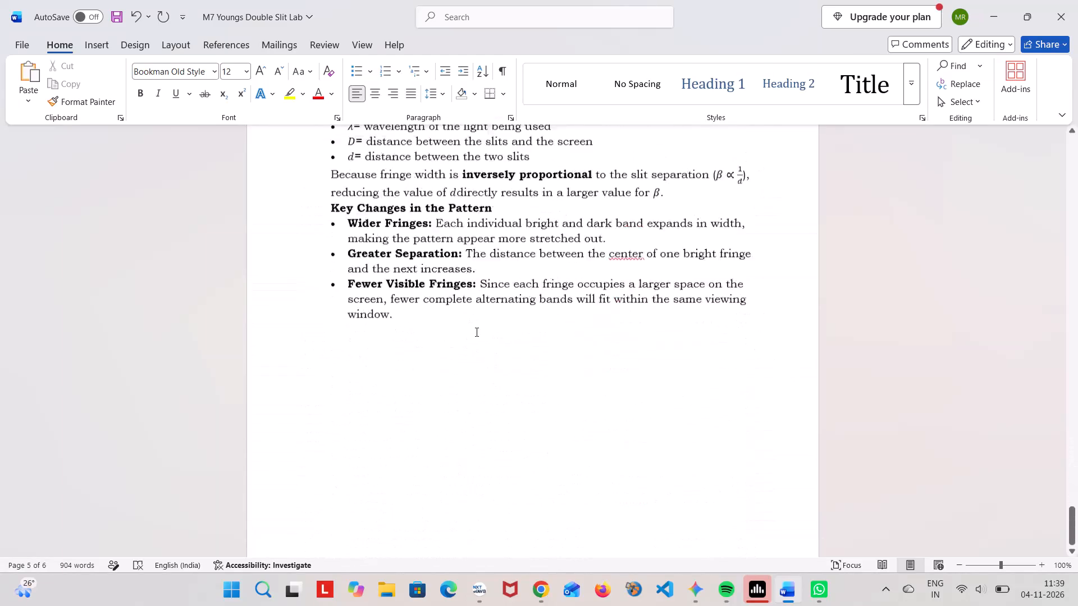
scroll(476, 332, "down", 1)
scroll(476, 332, "up", 2)
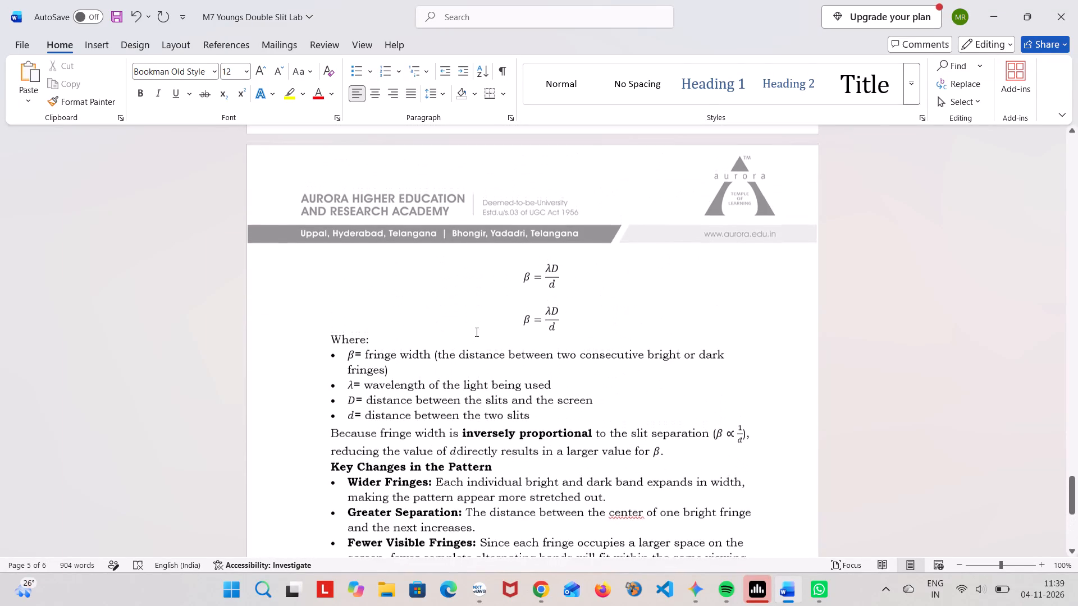
scroll(476, 332, "up", 2)
scroll(476, 332, "down", 3)
scroll(476, 332, "up", 1)
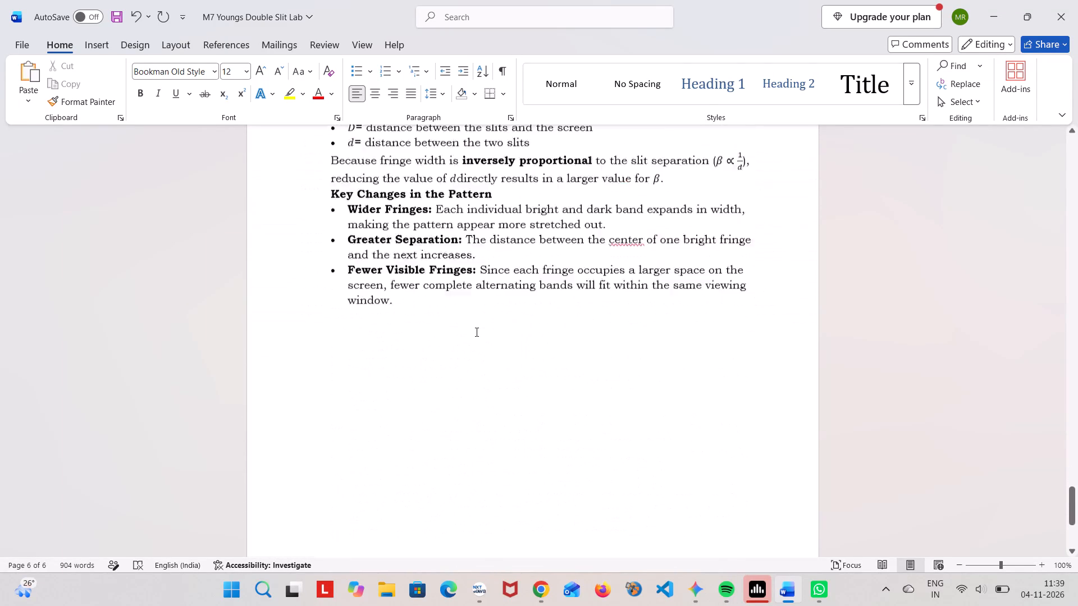
scroll(476, 332, "up", 3)
scroll(476, 332, "down", 1)
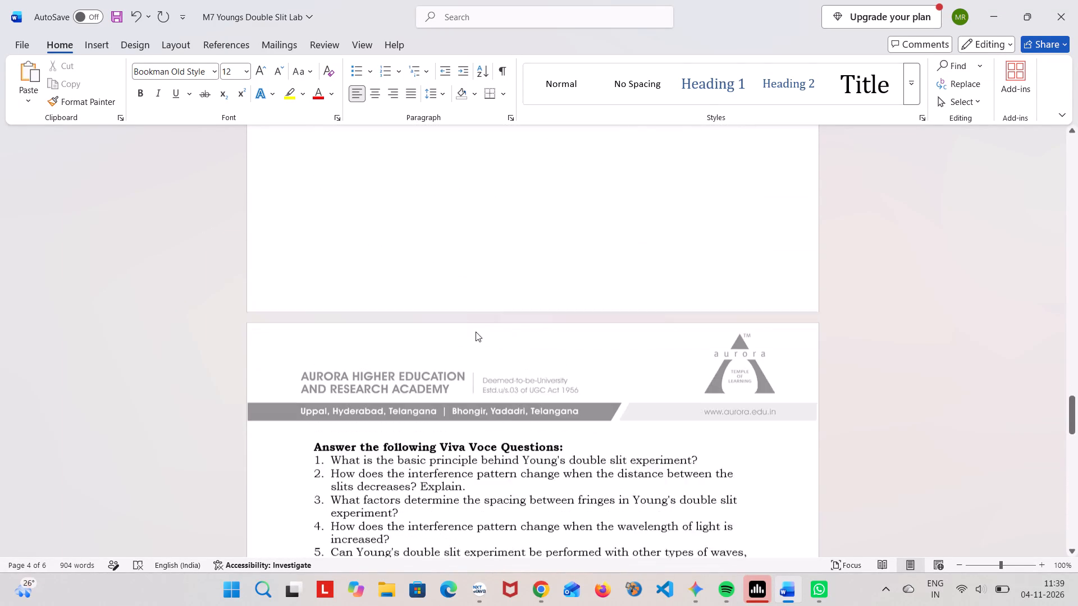
scroll(476, 332, "down", 1)
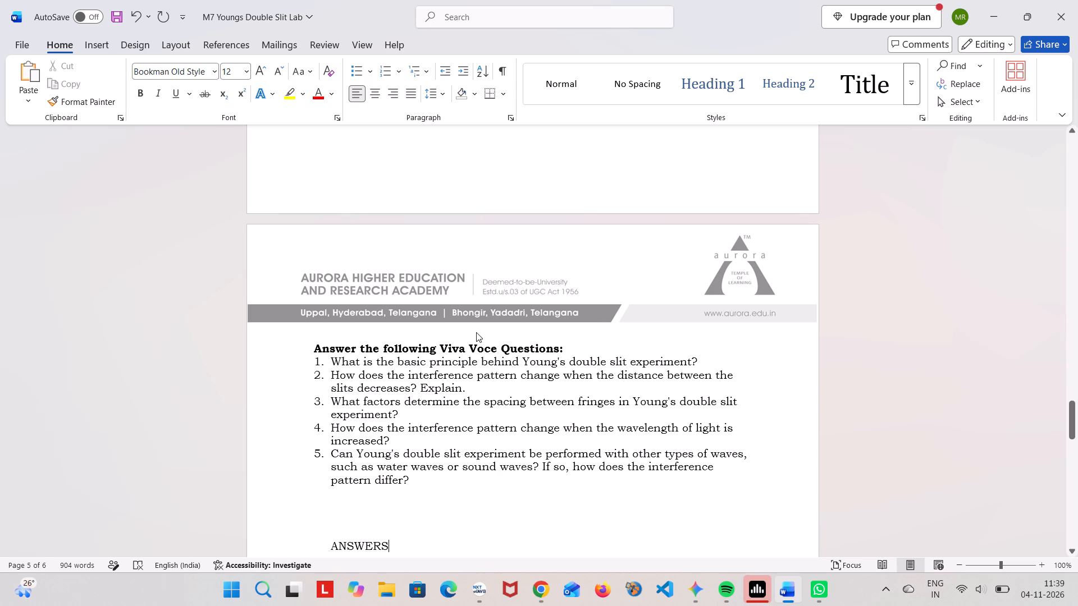
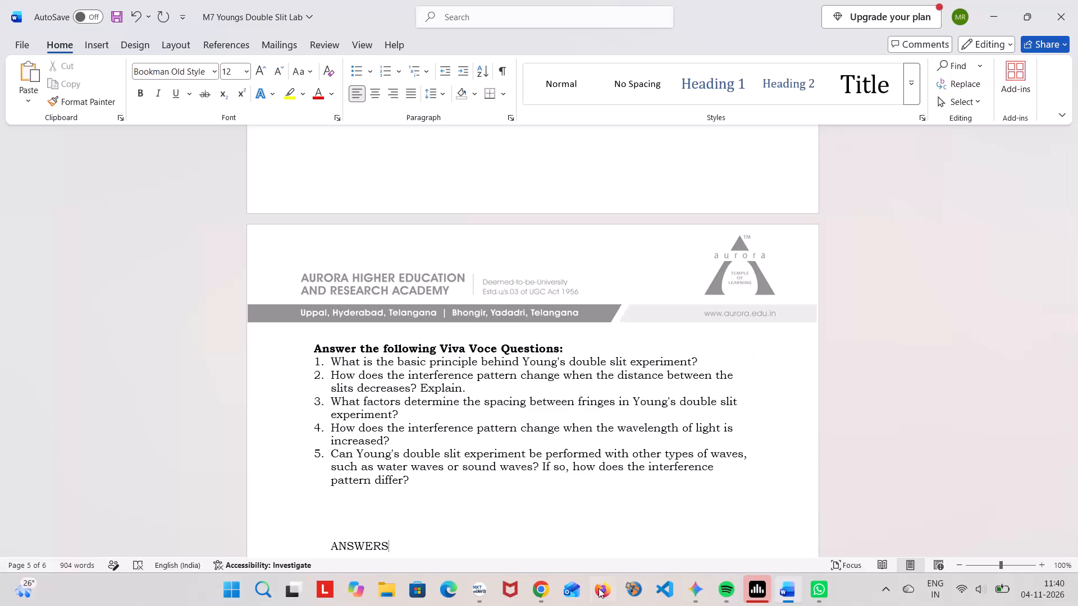
In Chrome, search Google in a new tab for ind vs nz and look over the men's cricket match card.
left_click(549, 585)
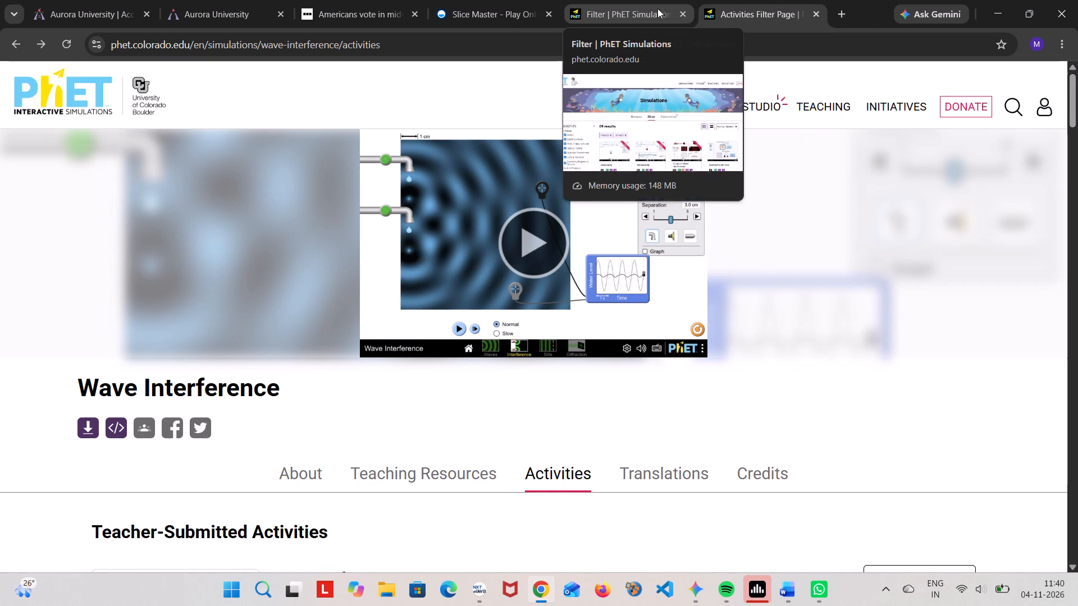
left_click(837, 17)
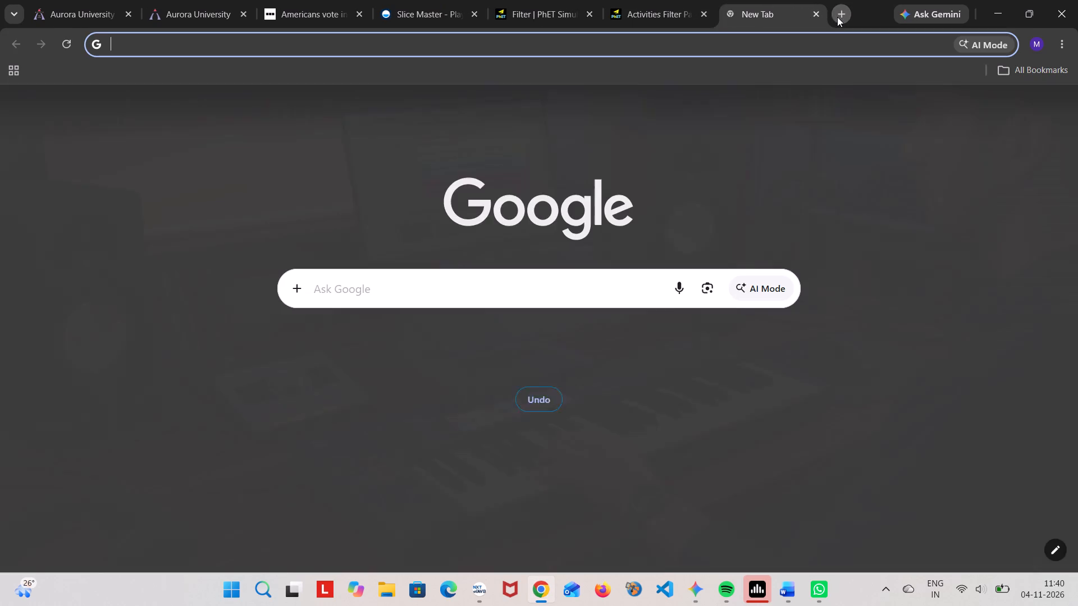
left_click(357, 283)
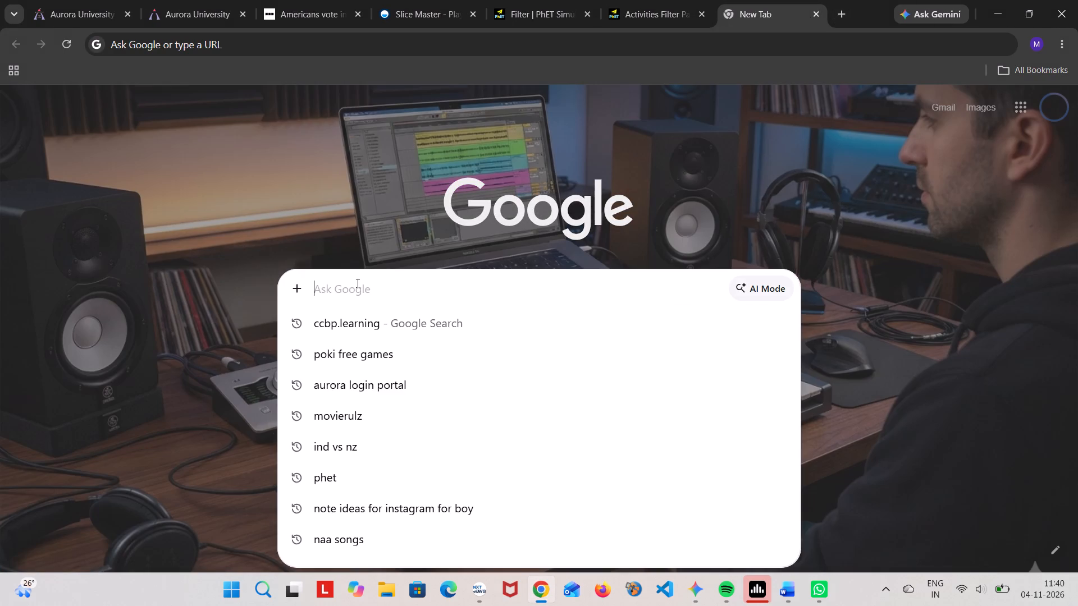
type("IND VS")
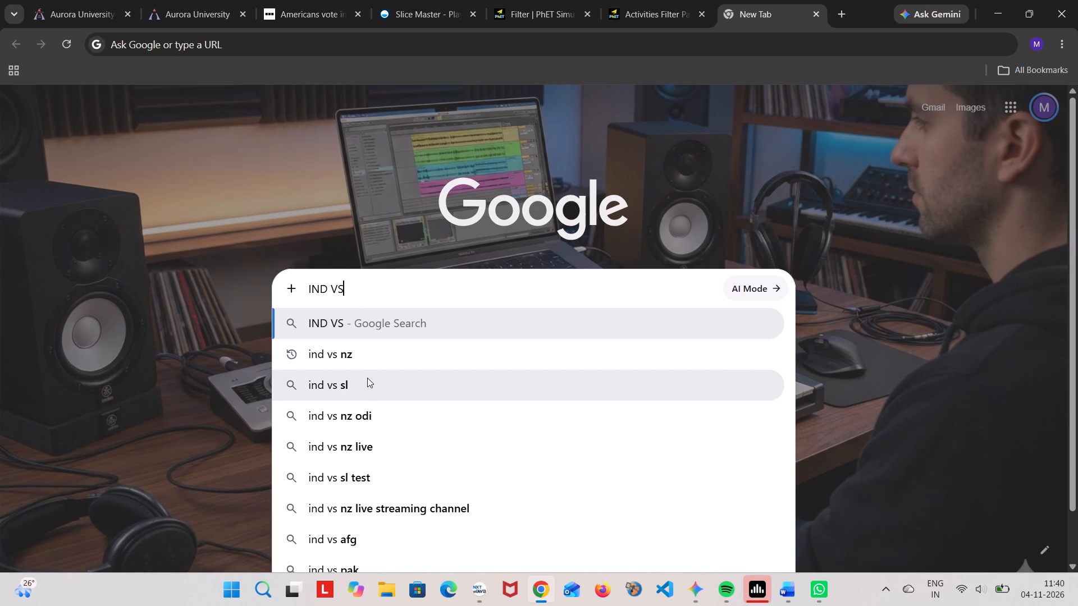
left_click(369, 365)
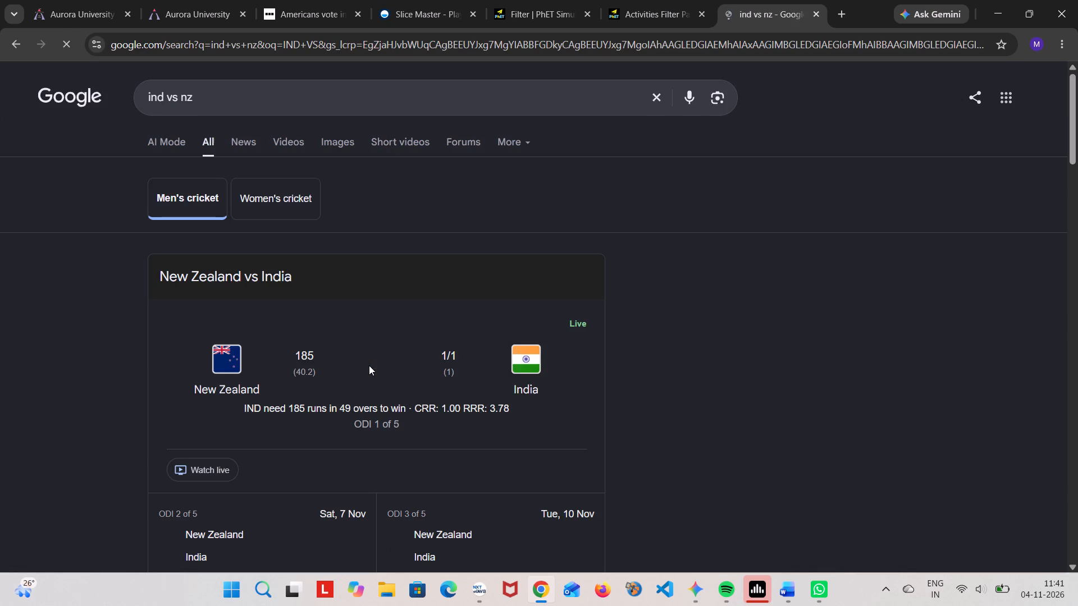
scroll(369, 365, "down", 2)
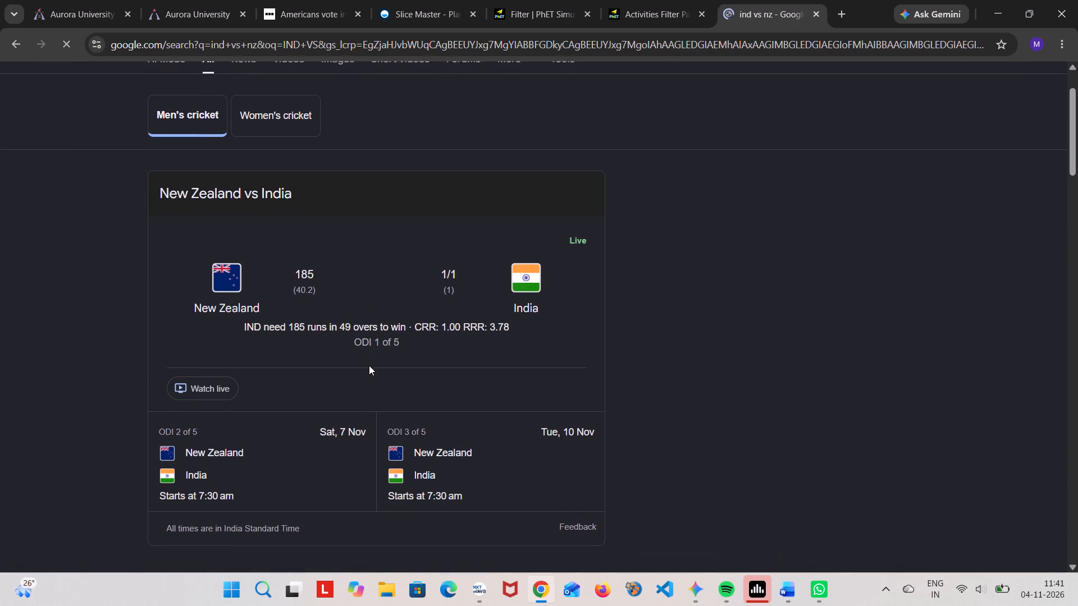
scroll(369, 365, "up", 5)
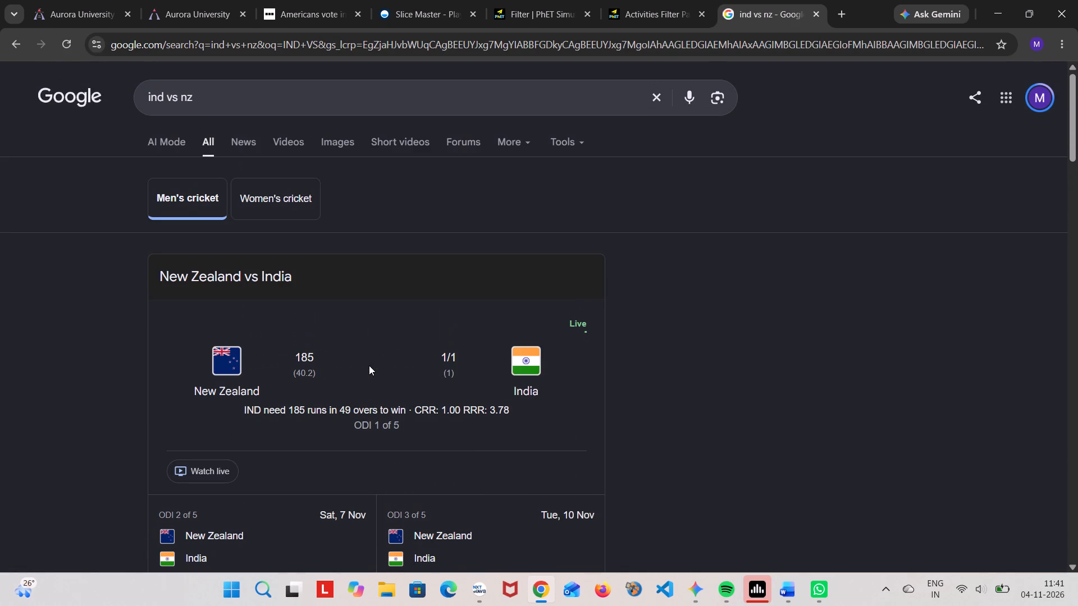
scroll(369, 365, "up", 4)
scroll(229, 508, "down", 1)
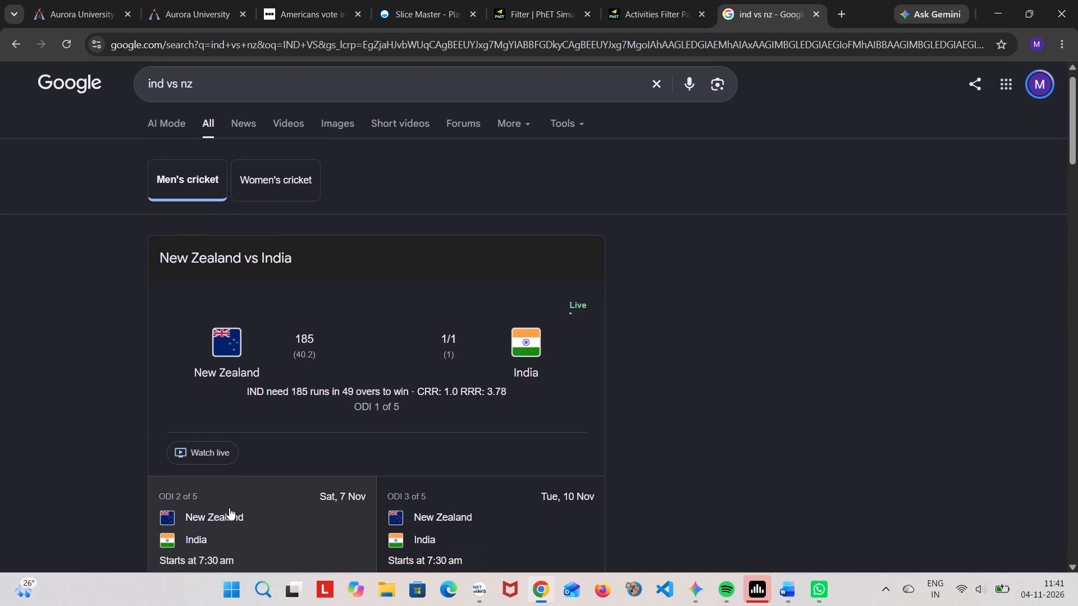
scroll(229, 508, "down", 1)
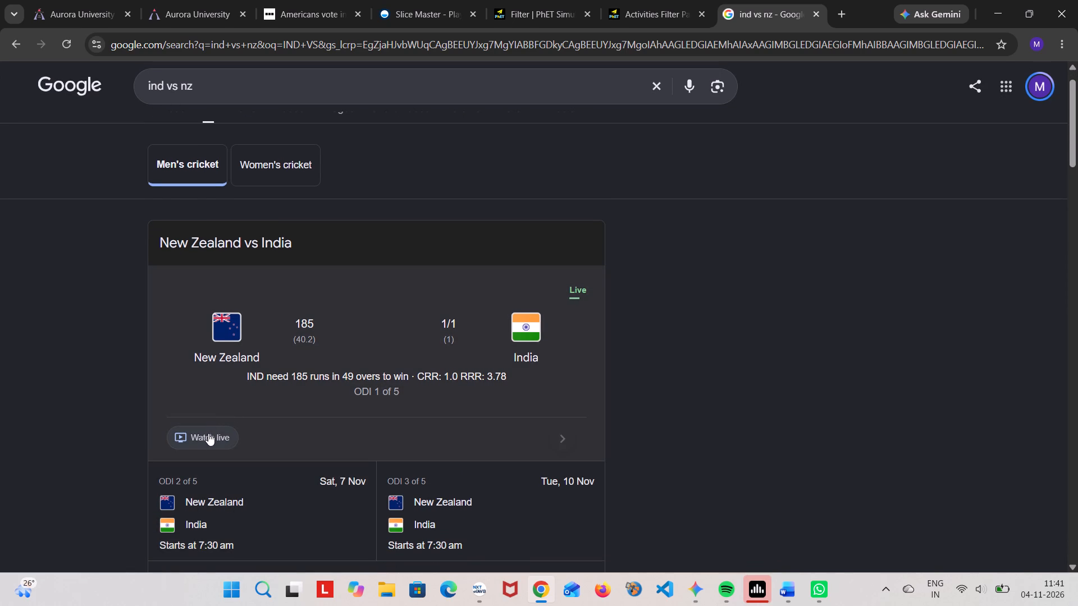
Open the SonyLIV live stream of the New Zealand vs India match from the streaming options.
left_click(207, 436)
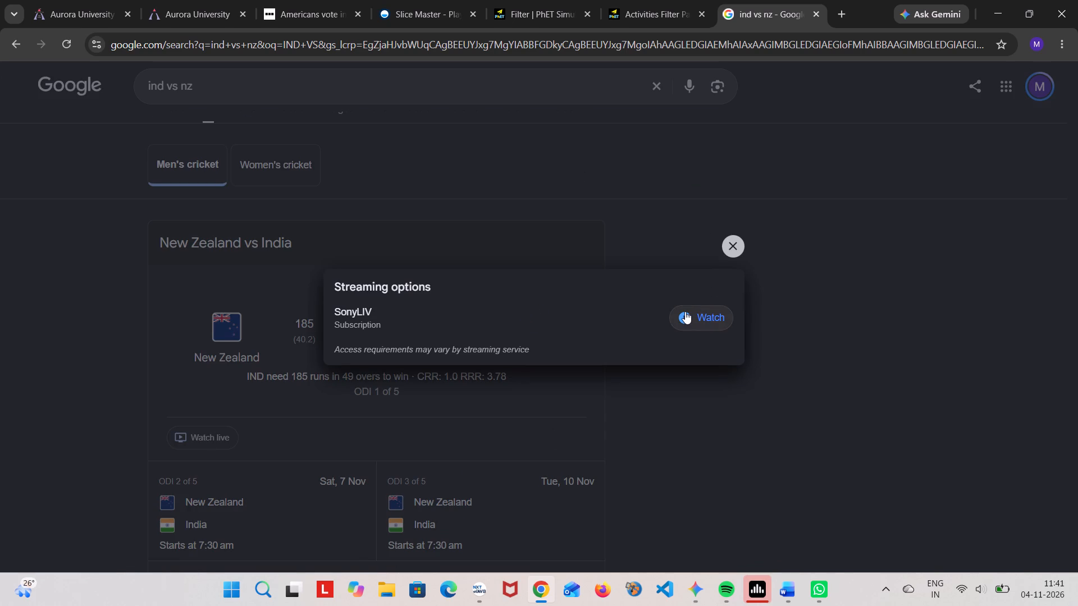
left_click(685, 311)
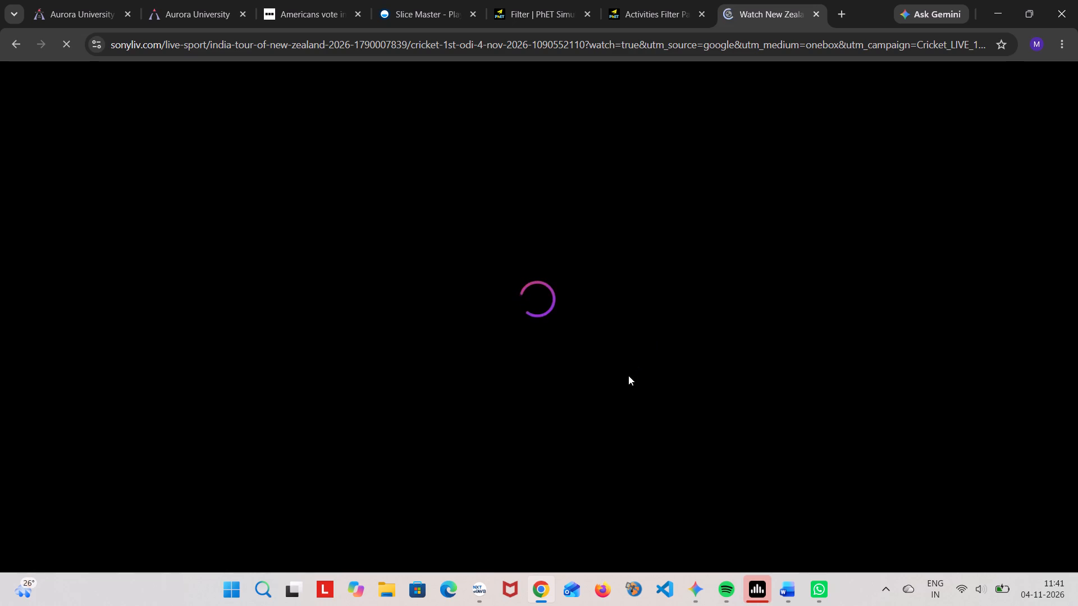
Return to the Word lab report and review the viva voce questions and the answers pasted under the ANSWERS heading.
left_click(788, 585)
scroll(567, 338, "up", 2)
scroll(567, 338, "down", 2)
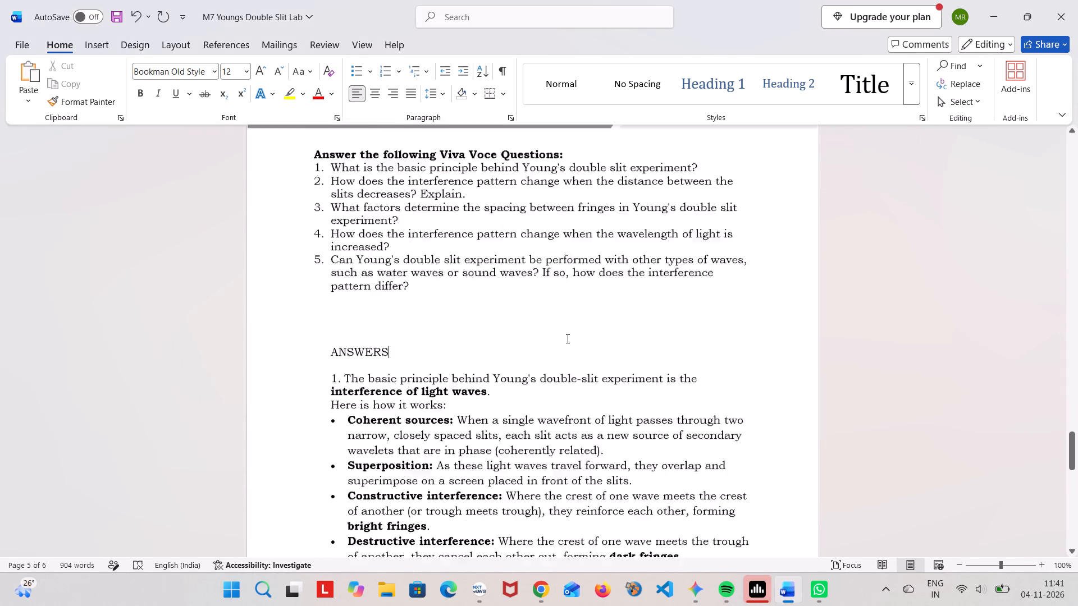
scroll(567, 338, "down", 1)
scroll(567, 338, "up", 3)
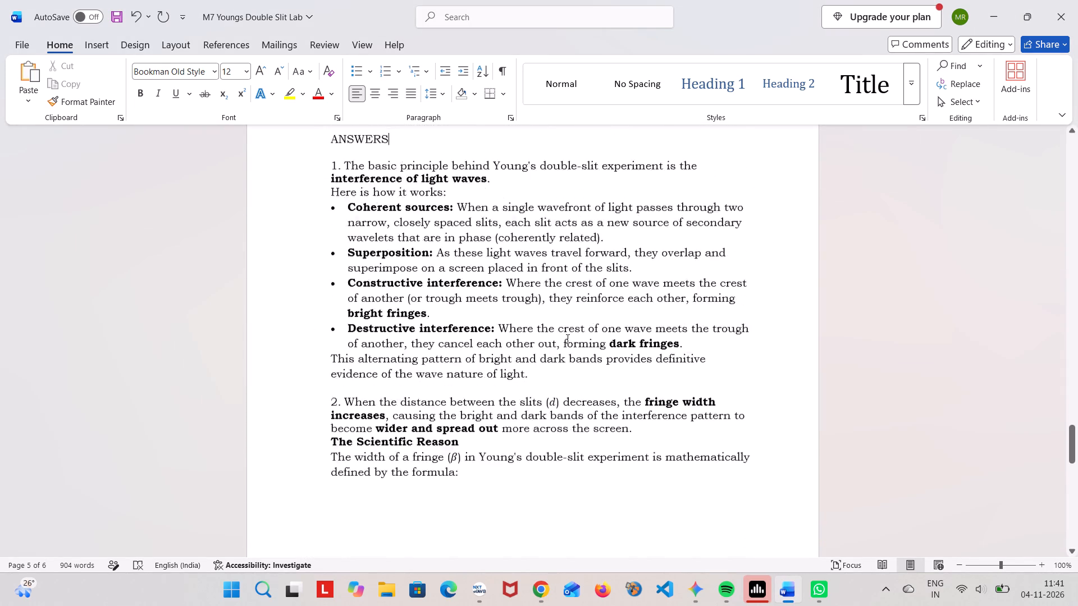
scroll(567, 338, "up", 1)
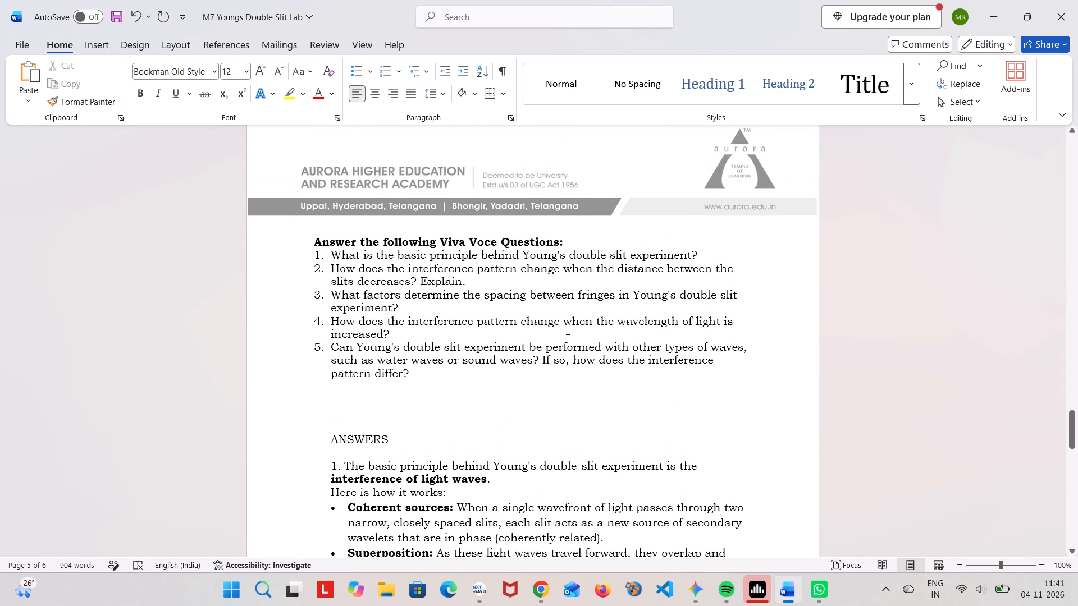
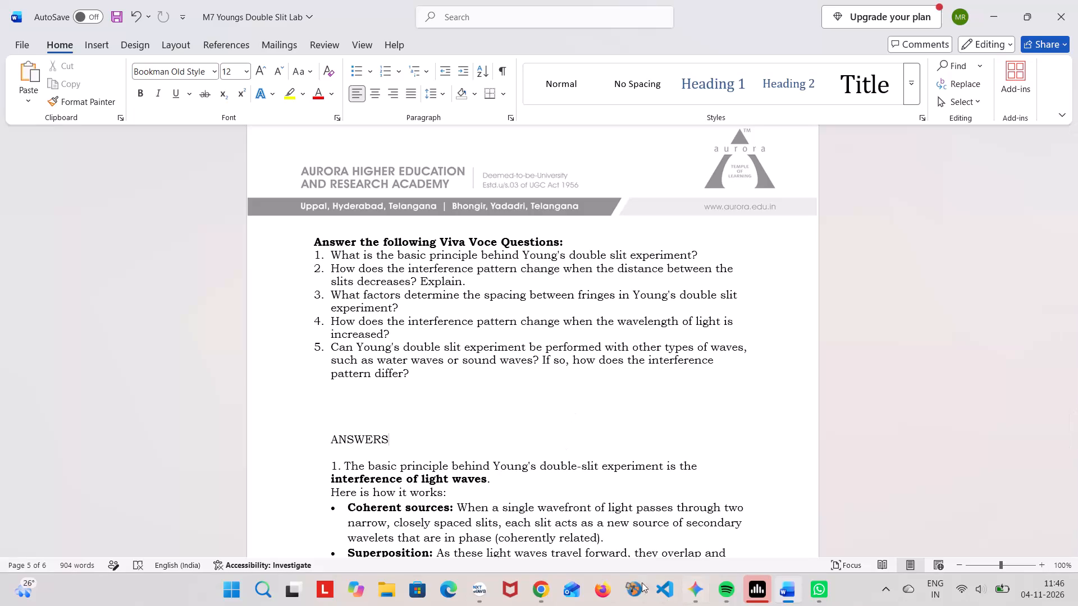
Switch back to Chrome to view the SonyLIV page of the New Zealand vs India 1st ODI.
left_click(540, 581)
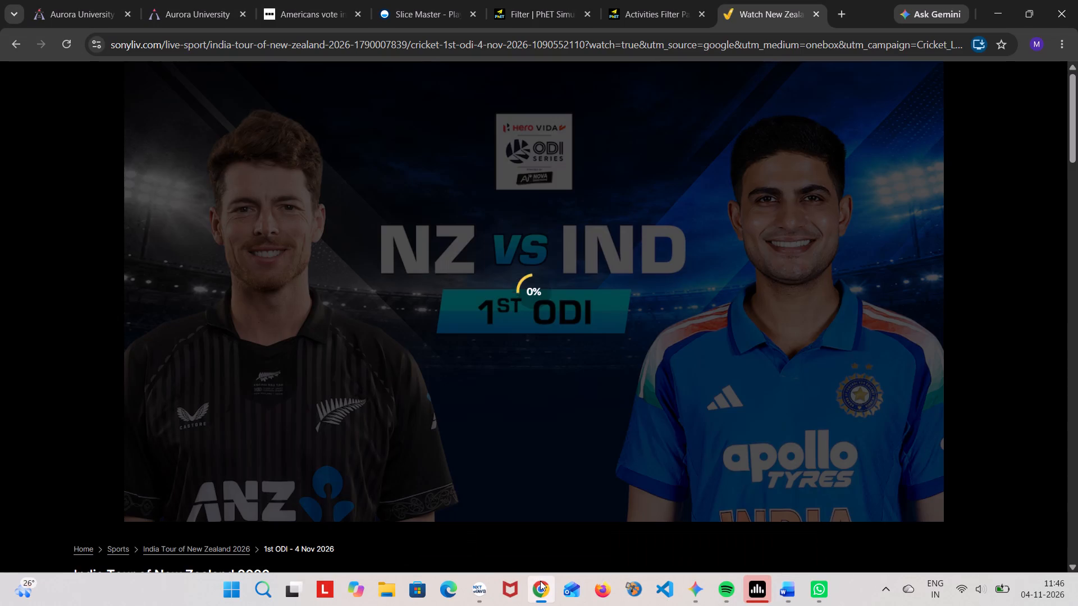
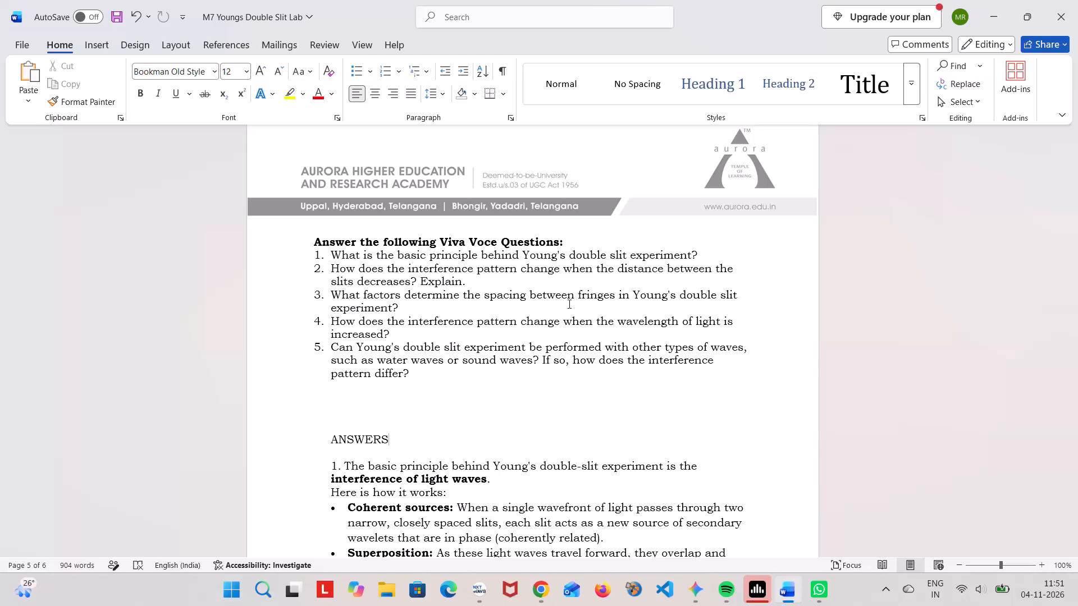
Review the Data and Observations table and the wavelength entries in the Formula and Result sections of the lab report.
scroll(519, 355, "up", 1)
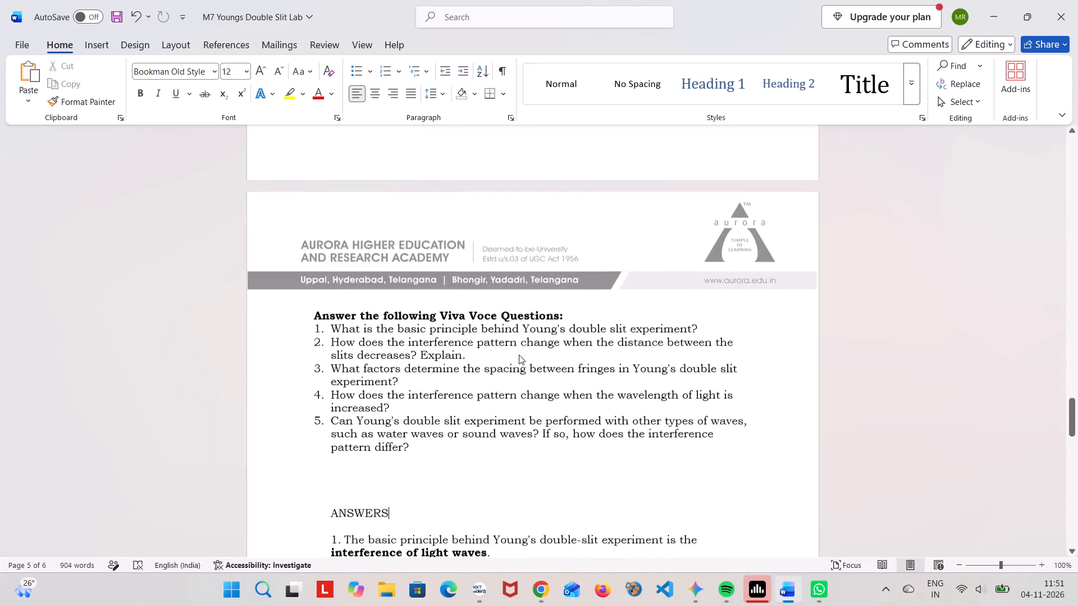
scroll(519, 355, "up", 5)
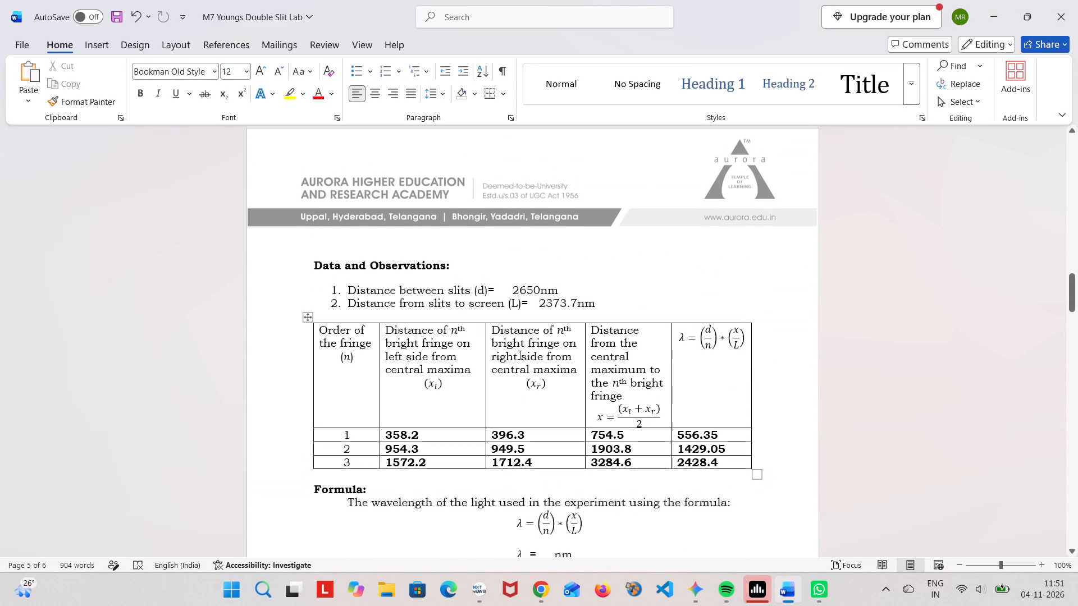
scroll(519, 355, "down", 1)
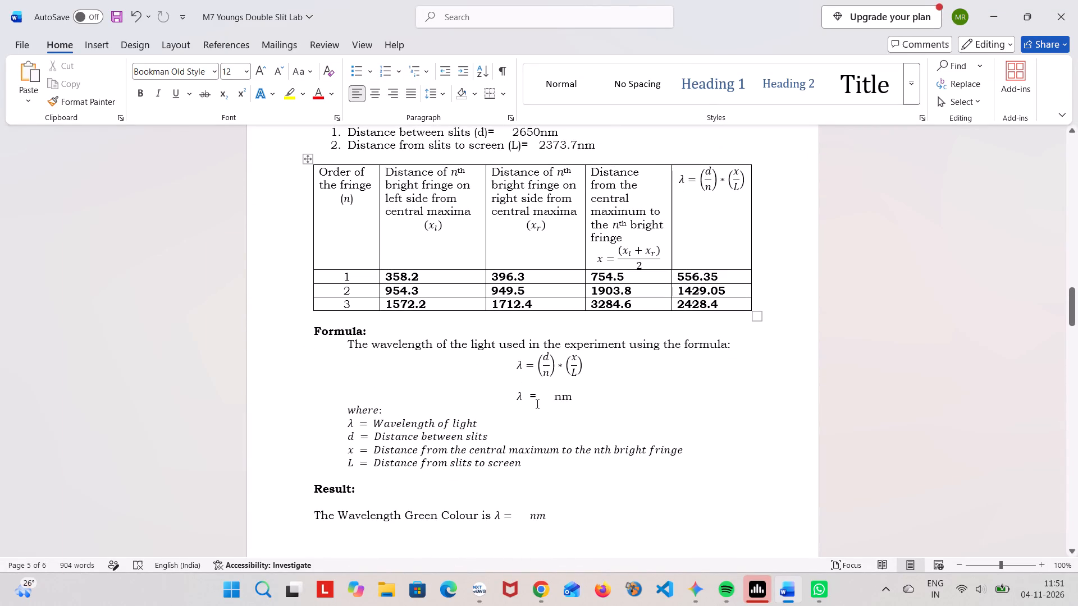
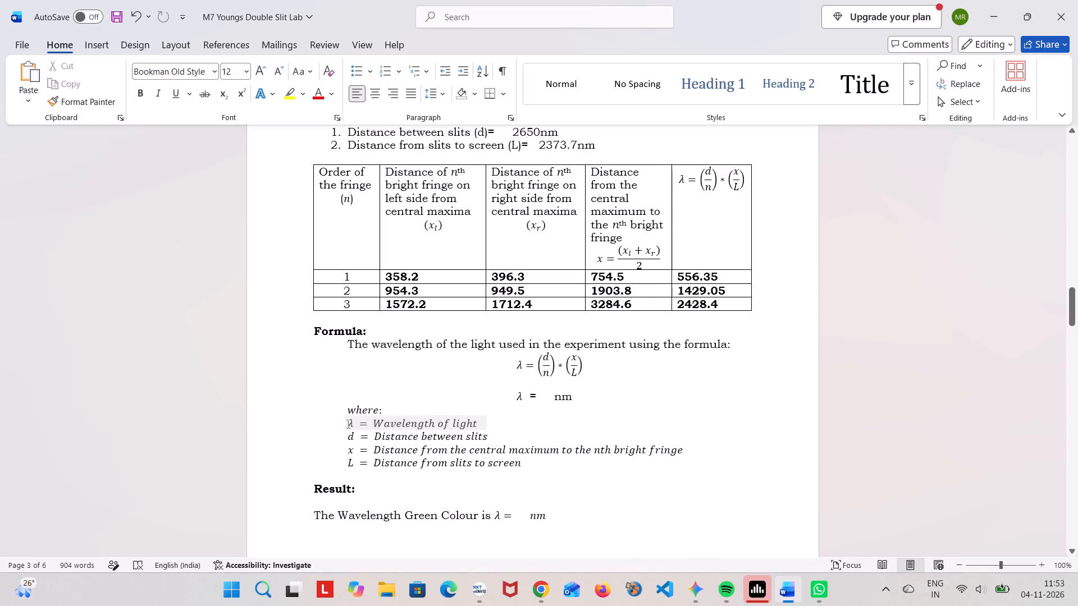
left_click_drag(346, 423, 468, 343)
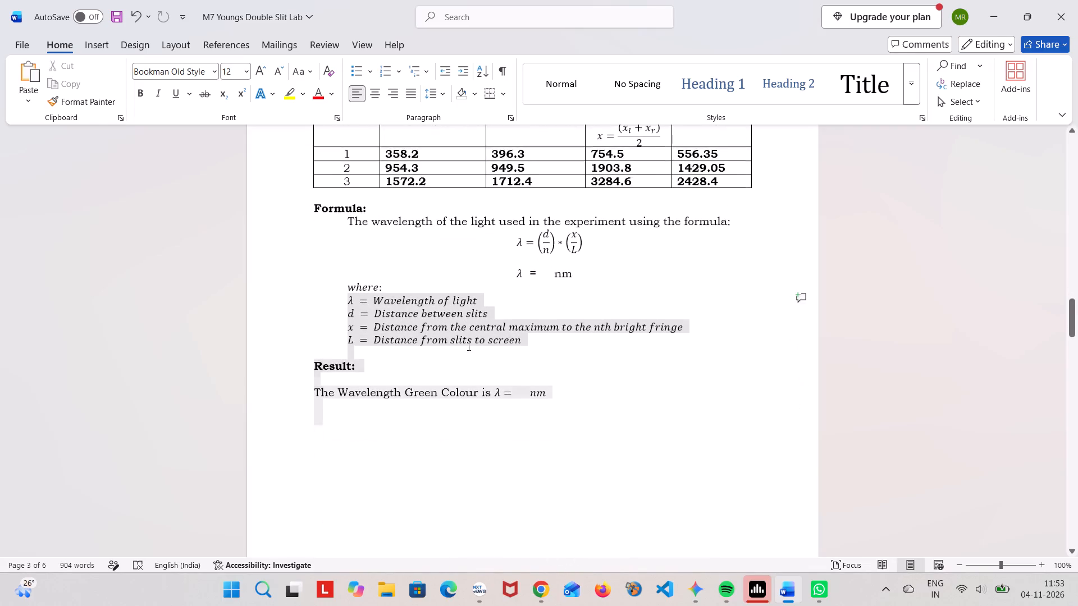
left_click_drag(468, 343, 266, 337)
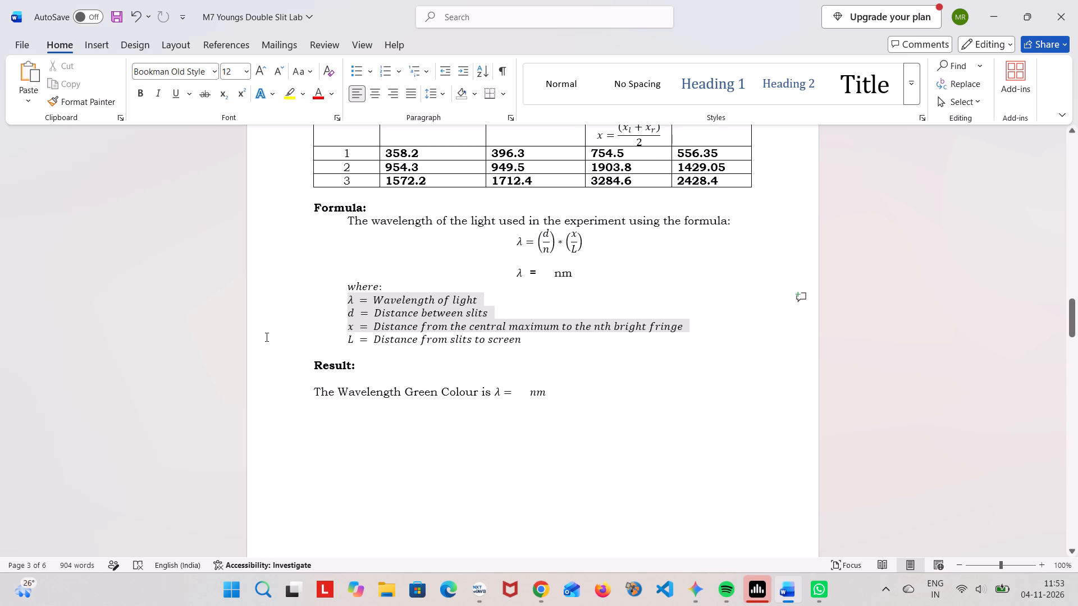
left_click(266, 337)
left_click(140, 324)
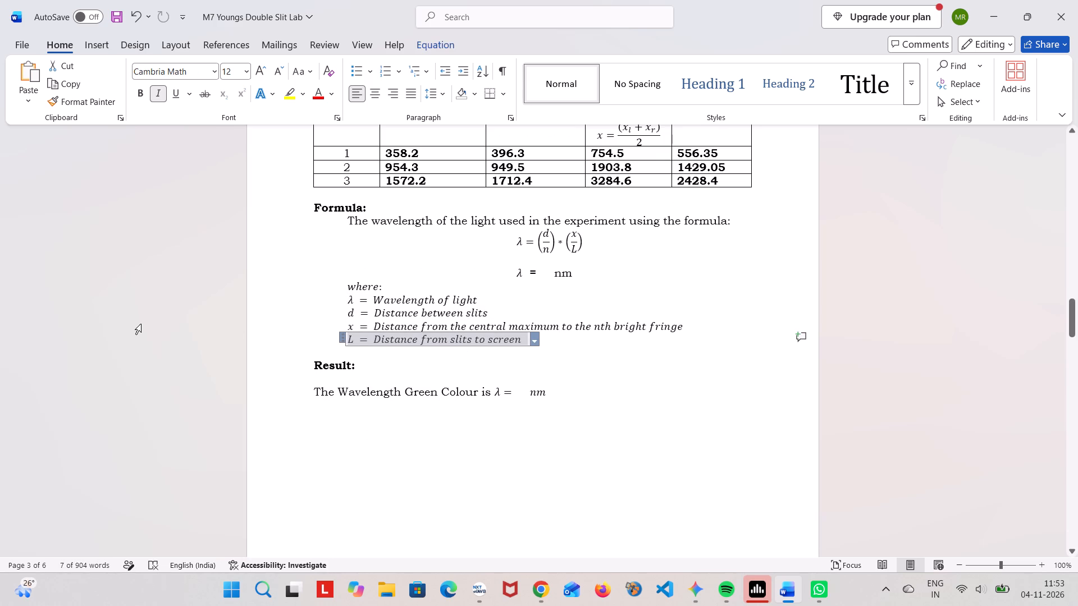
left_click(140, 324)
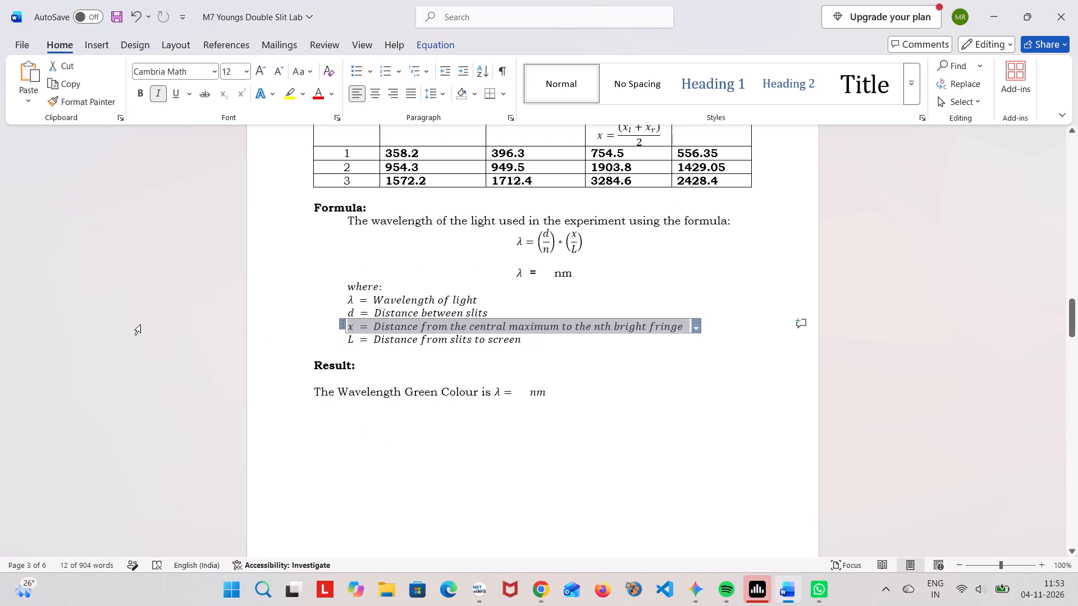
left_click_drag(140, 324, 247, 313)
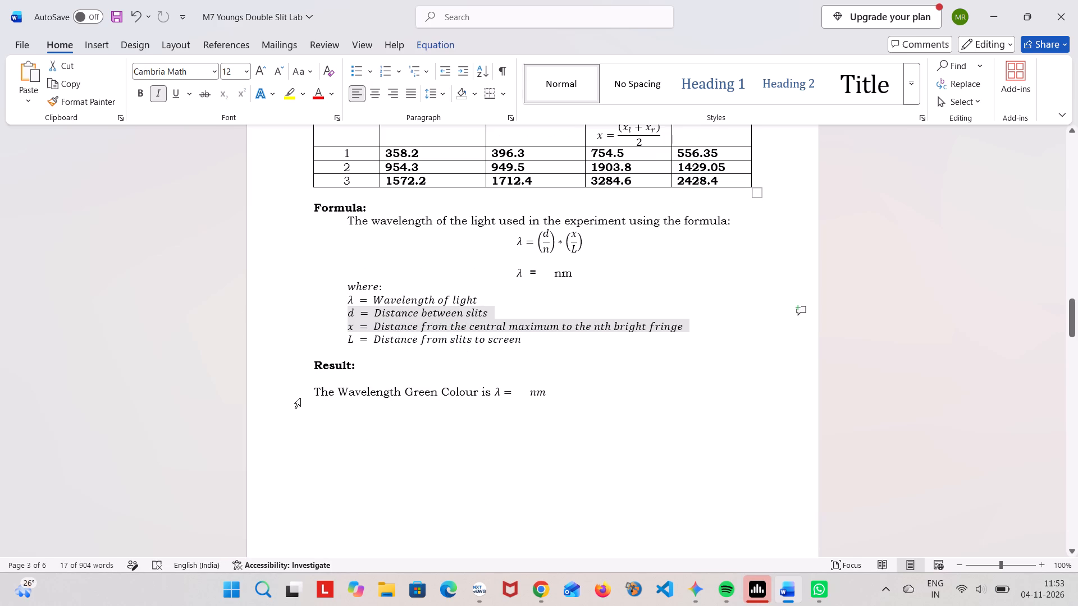
Try the No Spacing style on the empty paragraph below the wavelength result, and set it to the Normal style.
left_click(866, 470)
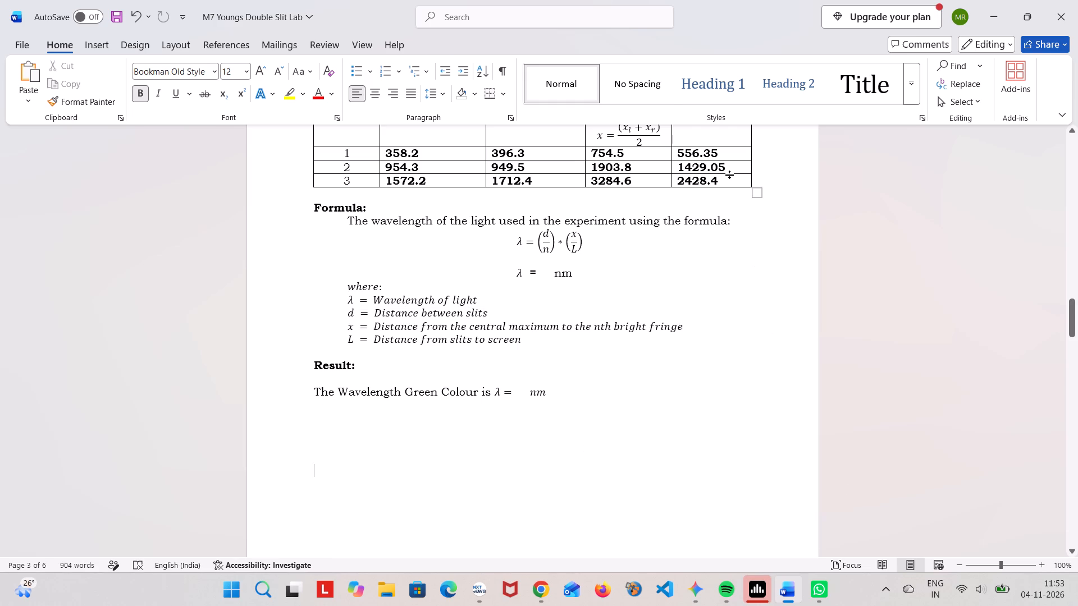
left_click(631, 89)
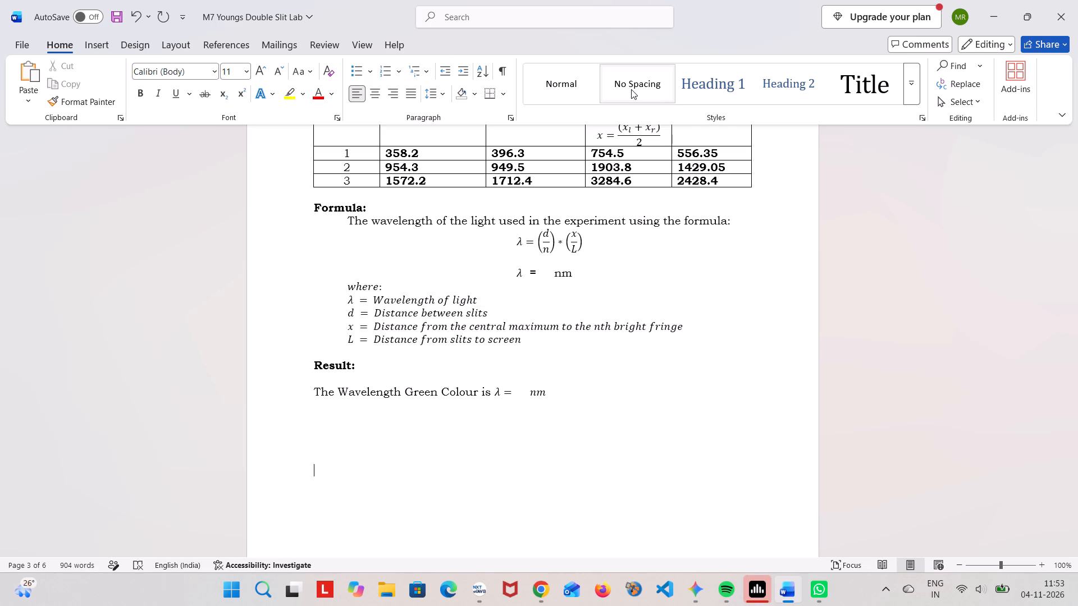
left_click(550, 89)
left_click(550, 89)
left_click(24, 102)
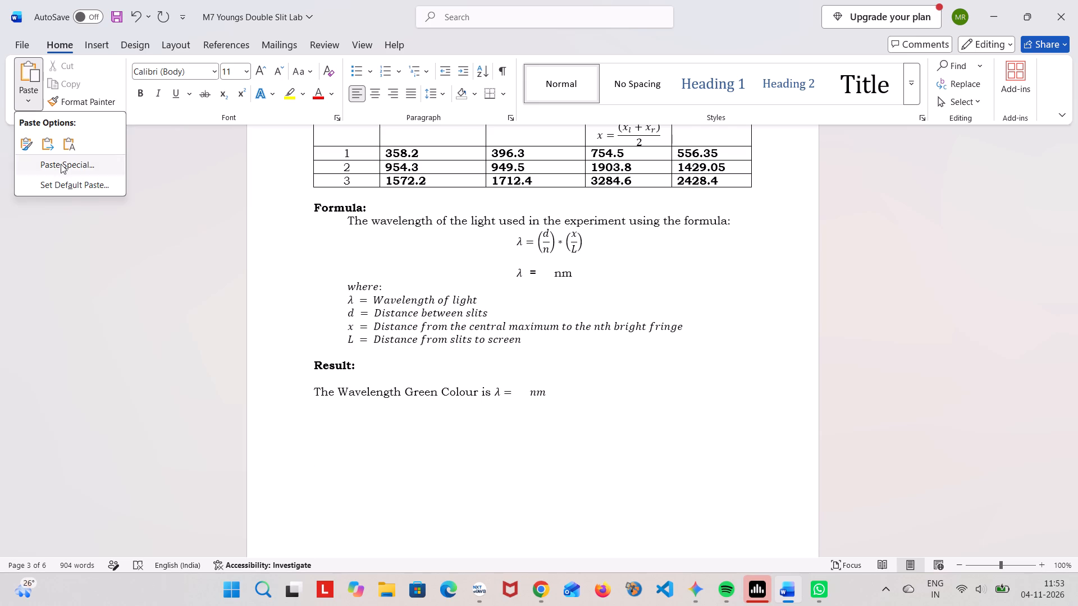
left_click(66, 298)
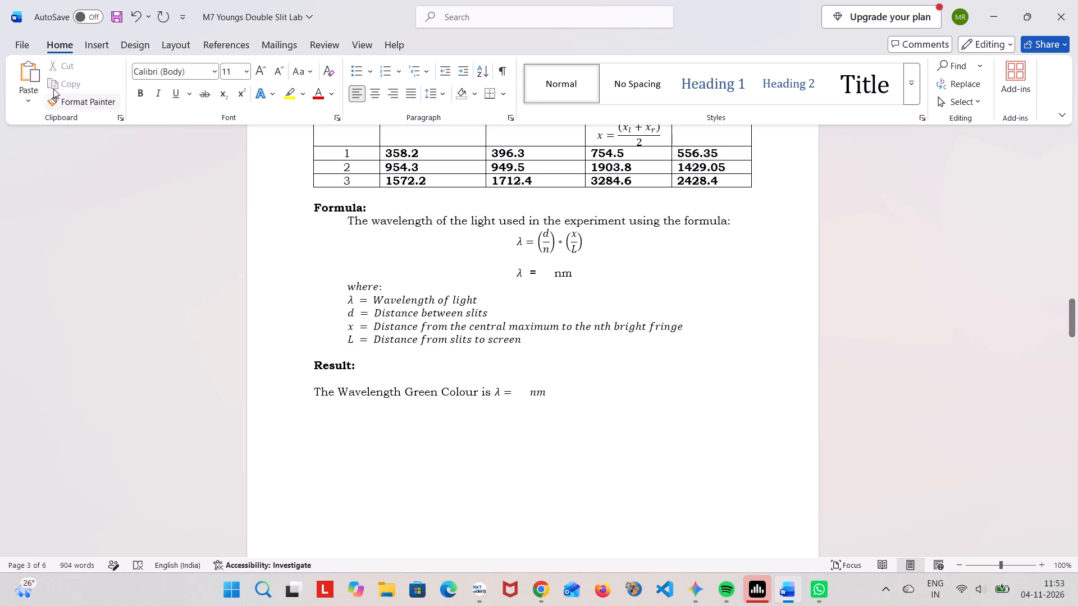
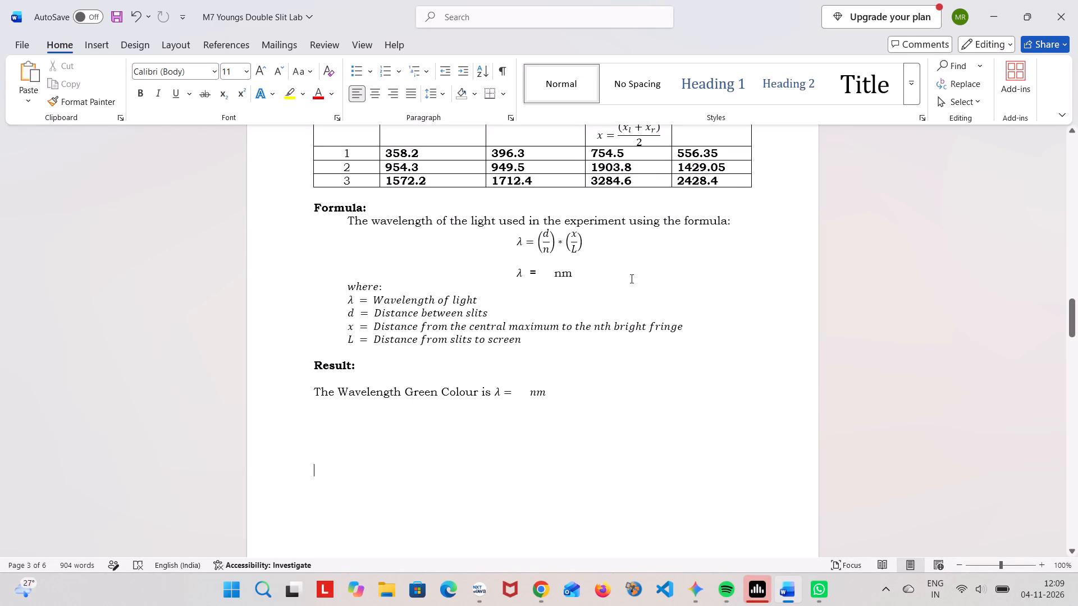
Place the insertion point in the blank before nm on the λ = line under Formula and consult the observations table.
scroll(543, 202, "up", 7)
scroll(543, 202, "down", 3)
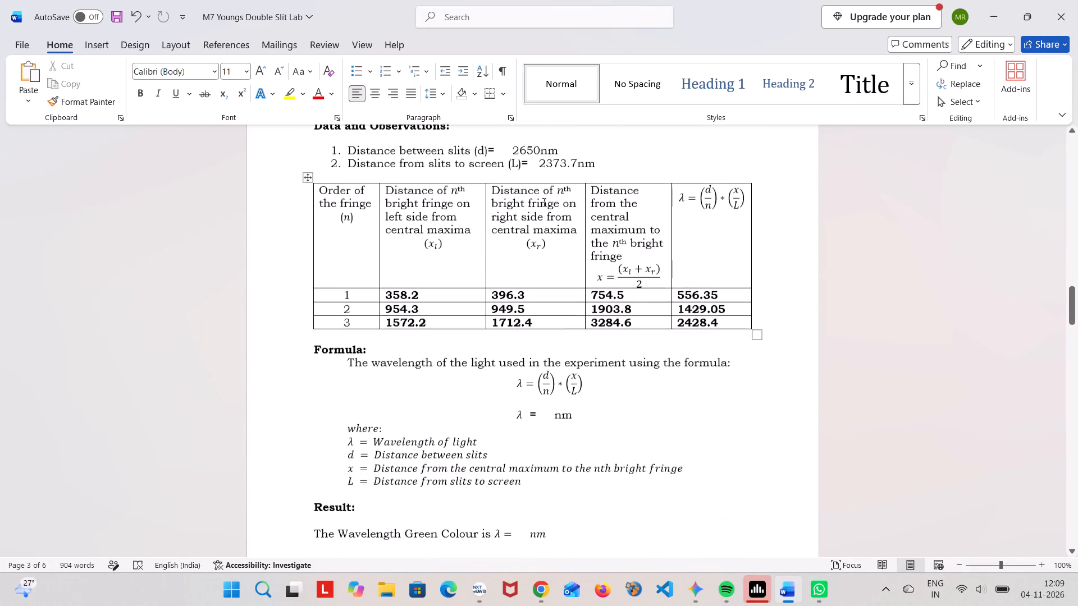
scroll(543, 202, "down", 1)
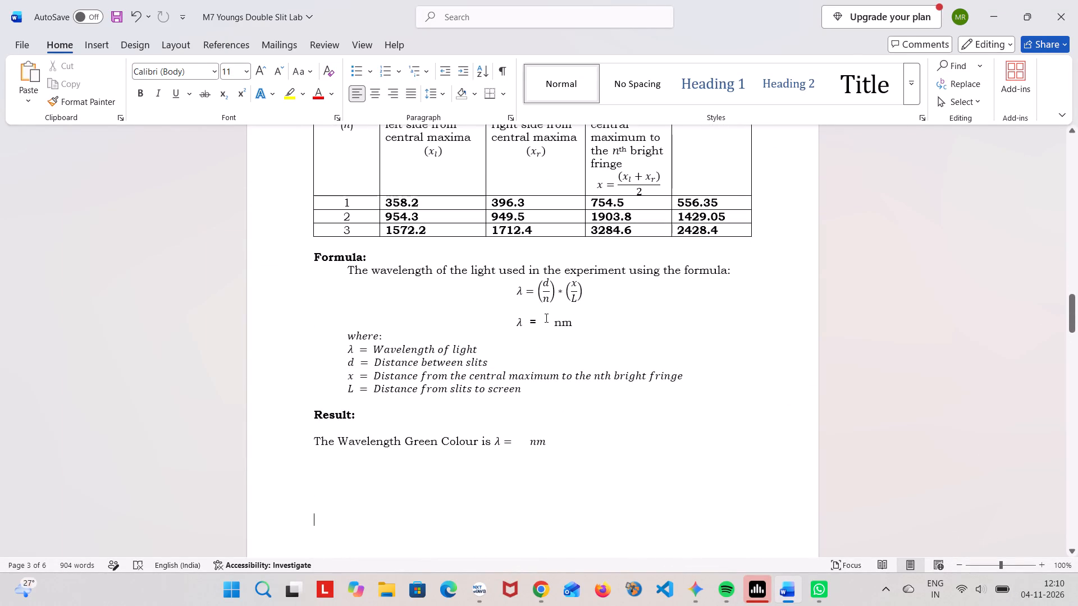
left_click(553, 322)
scroll(572, 213, "up", 1)
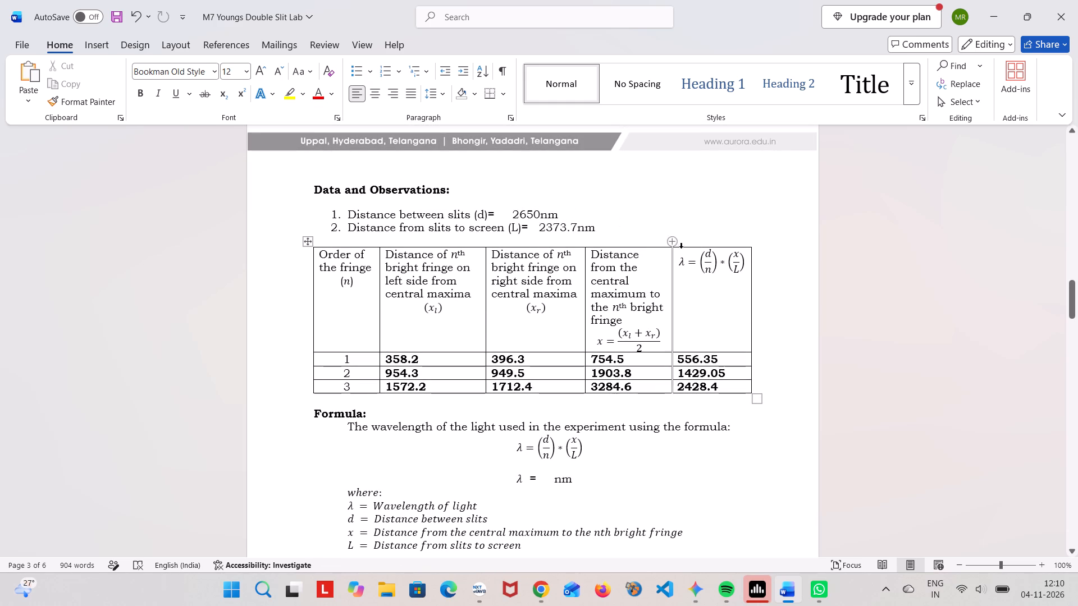